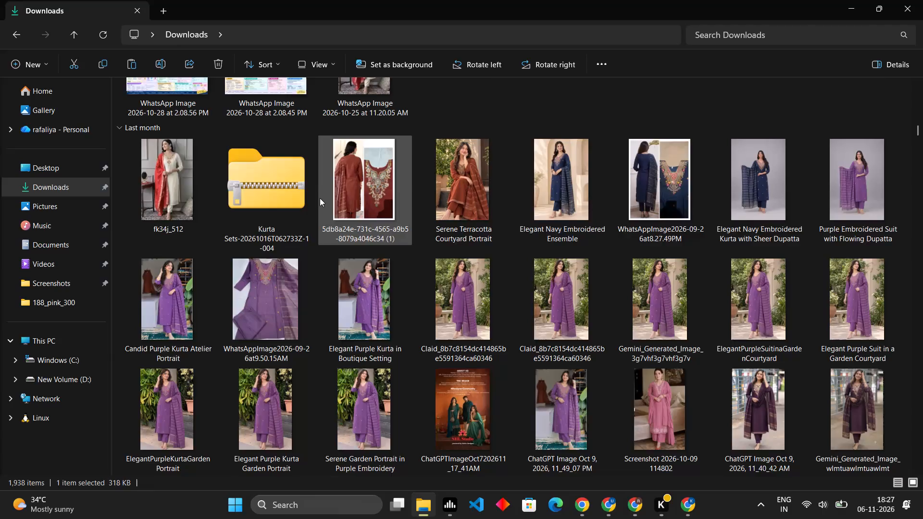
Look through last month's and older kurta set images in the Downloads folder, back to the September 23 files.
{"action": "scroll", "coordinate": [320, 200], "scroll_direction": "down", "scroll_amount": 7}
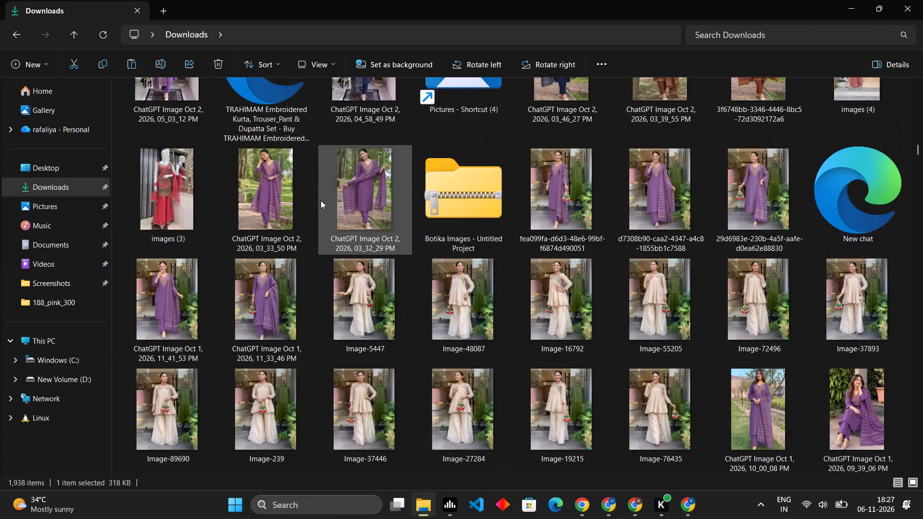
{"action": "scroll", "coordinate": [321, 200], "scroll_direction": "down", "scroll_amount": 4}
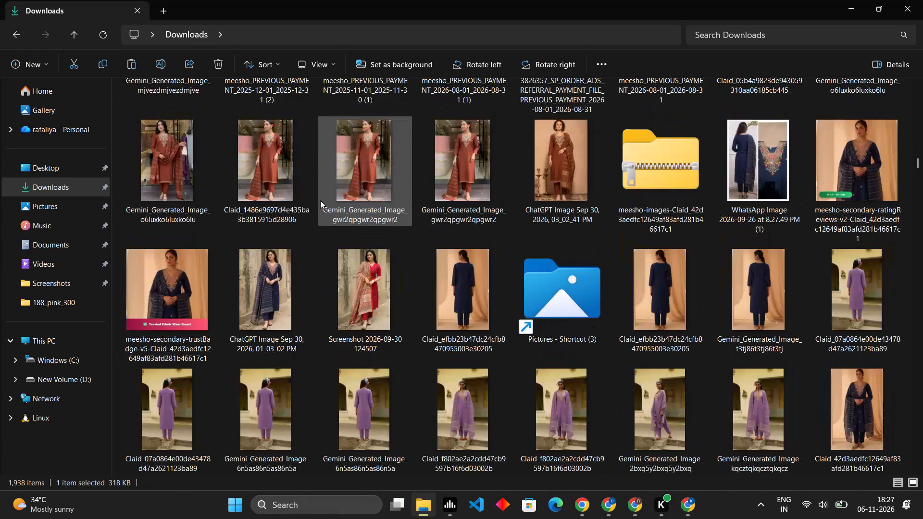
{"action": "scroll", "coordinate": [315, 232], "scroll_direction": "down", "scroll_amount": 1}
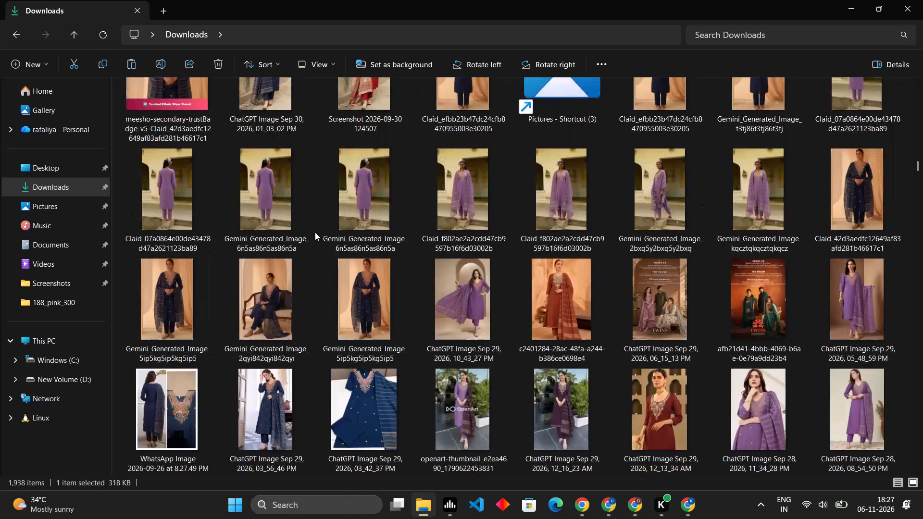
{"action": "scroll", "coordinate": [315, 232], "scroll_direction": "down", "scroll_amount": 2}
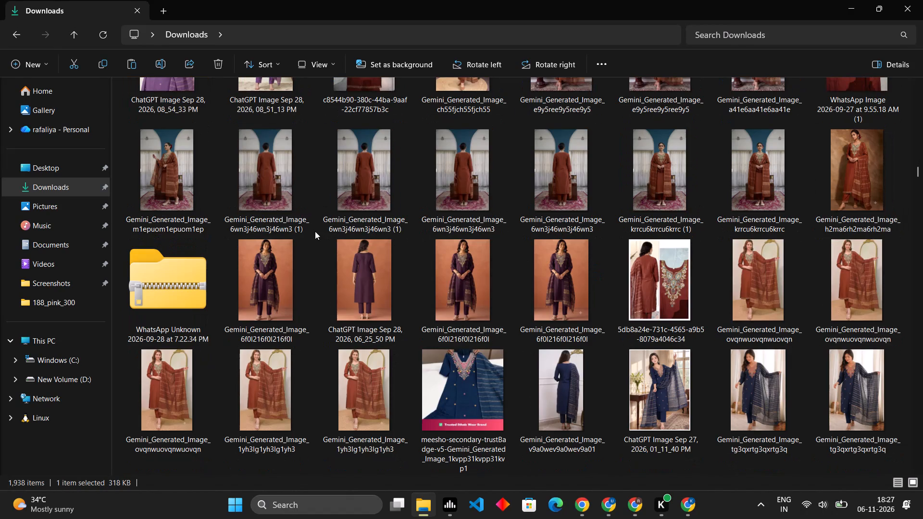
{"action": "scroll", "coordinate": [315, 231], "scroll_direction": "down", "scroll_amount": 2}
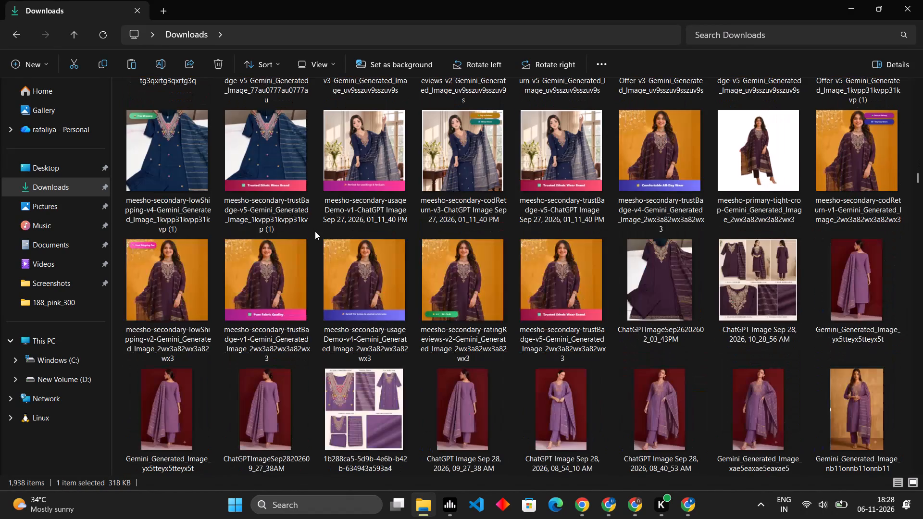
{"action": "scroll", "coordinate": [315, 231], "scroll_direction": "down", "scroll_amount": 2}
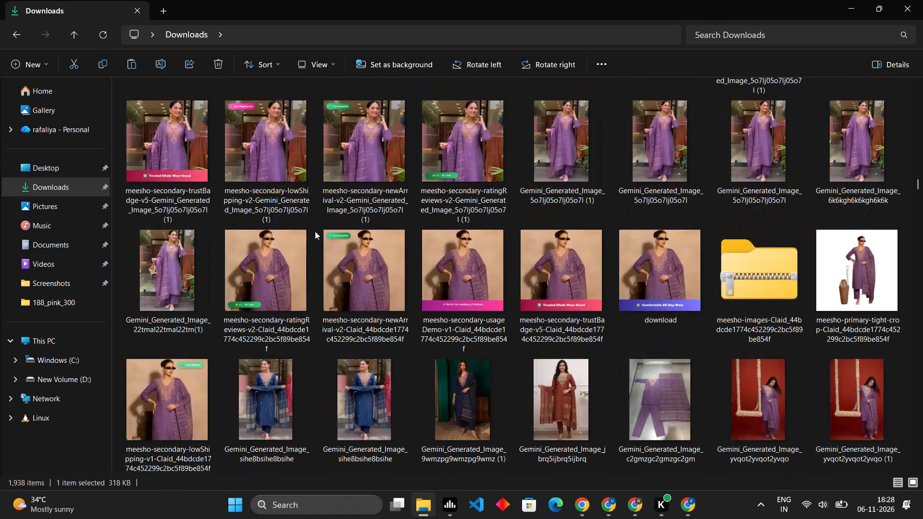
{"action": "scroll", "coordinate": [315, 231], "scroll_direction": "down", "scroll_amount": 6}
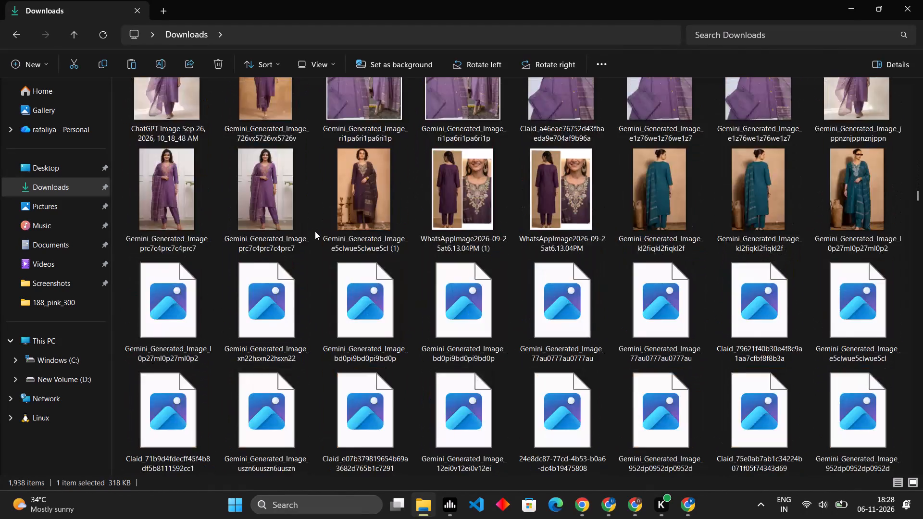
{"action": "scroll", "coordinate": [315, 231], "scroll_direction": "down", "scroll_amount": 4}
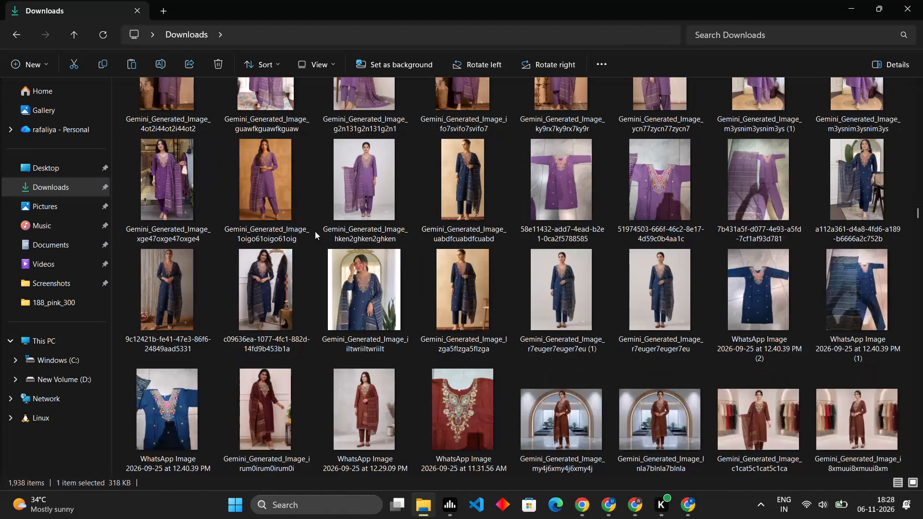
{"action": "scroll", "coordinate": [315, 231], "scroll_direction": "down", "scroll_amount": 3}
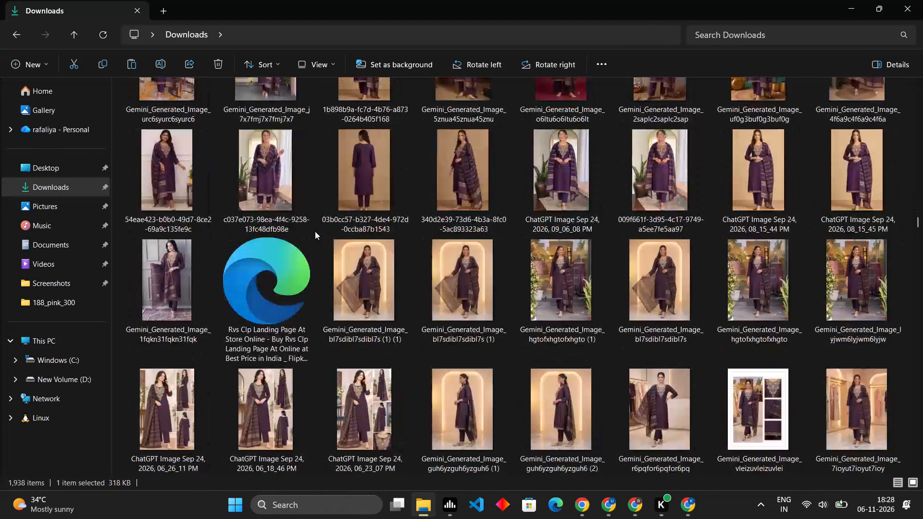
{"action": "scroll", "coordinate": [315, 231], "scroll_direction": "down", "scroll_amount": 2}
Look back through the Downloads kurta images from the September 24 files toward the newer September 29 ones.
{"action": "scroll", "coordinate": [315, 231], "scroll_direction": "up", "scroll_amount": 1}
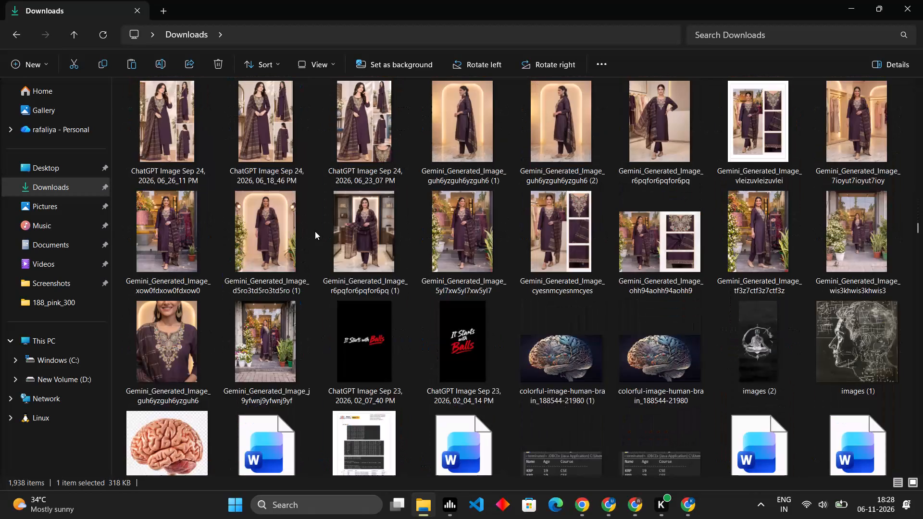
{"action": "scroll", "coordinate": [315, 231], "scroll_direction": "up", "scroll_amount": 3}
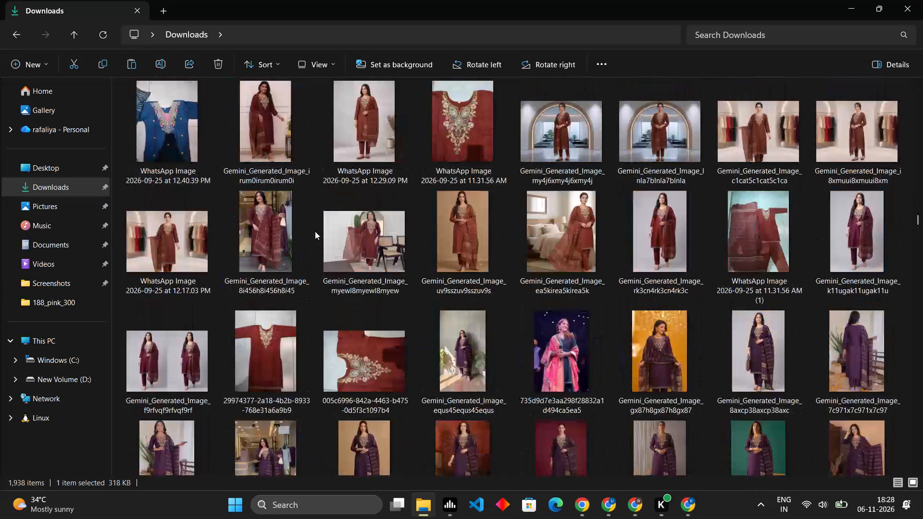
{"action": "scroll", "coordinate": [315, 231], "scroll_direction": "up", "scroll_amount": 5}
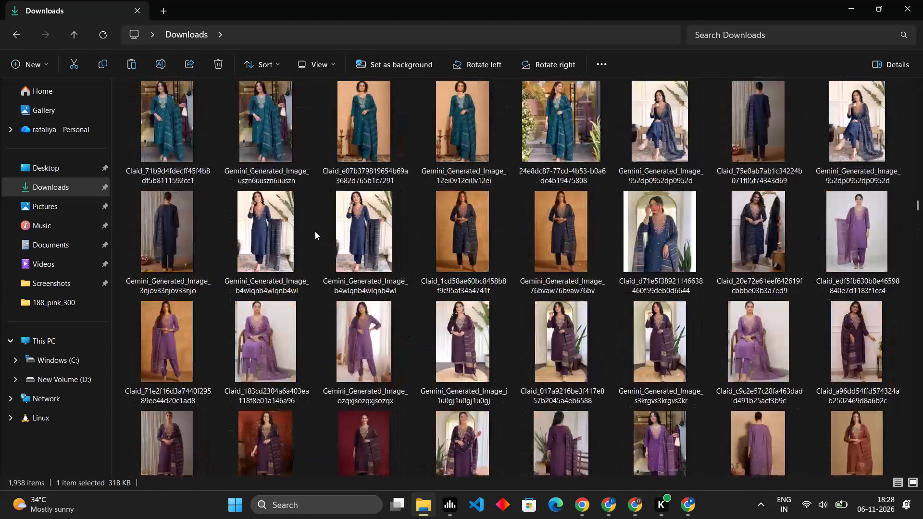
{"action": "scroll", "coordinate": [315, 231], "scroll_direction": "up", "scroll_amount": 3}
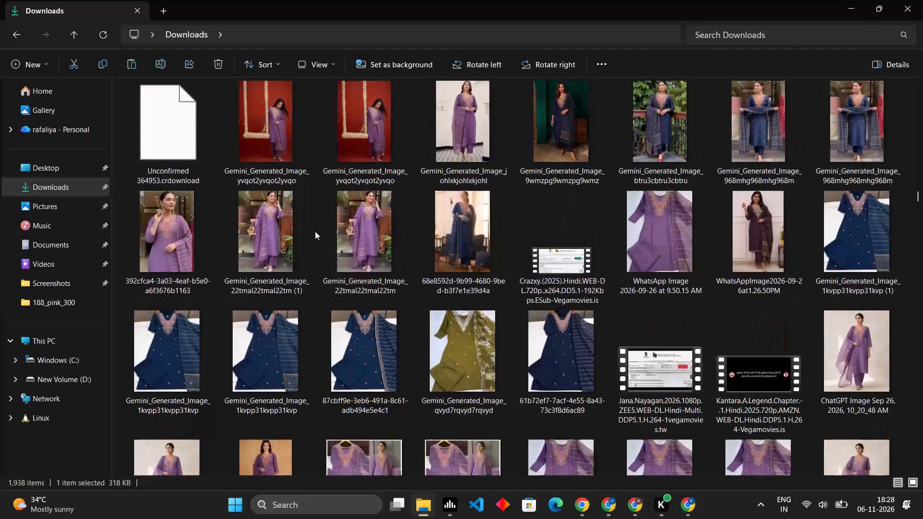
{"action": "scroll", "coordinate": [315, 231], "scroll_direction": "up", "scroll_amount": 5}
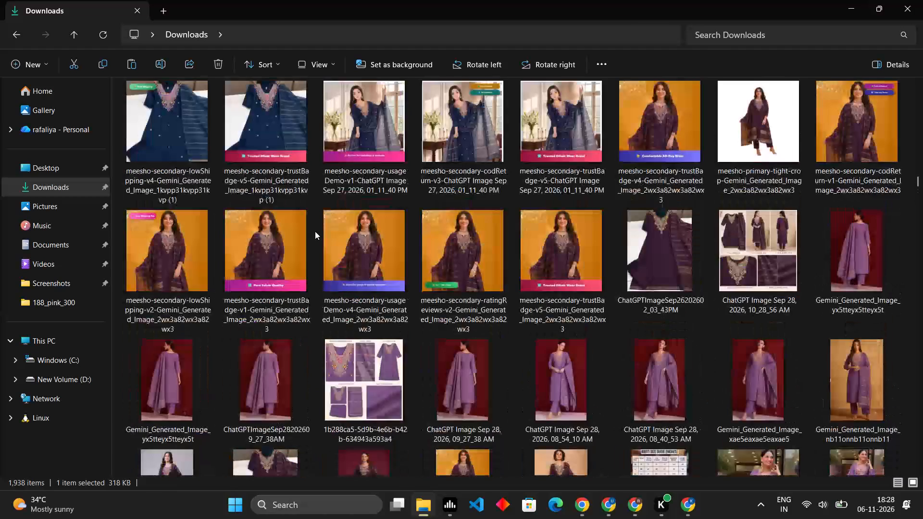
{"action": "scroll", "coordinate": [315, 231], "scroll_direction": "up", "scroll_amount": 3}
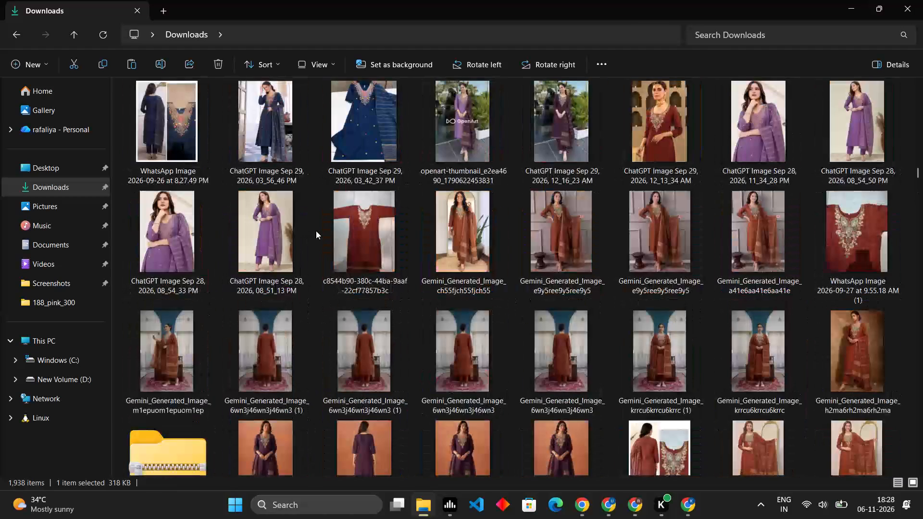
{"action": "scroll", "coordinate": [316, 231], "scroll_direction": "up", "scroll_amount": 1}
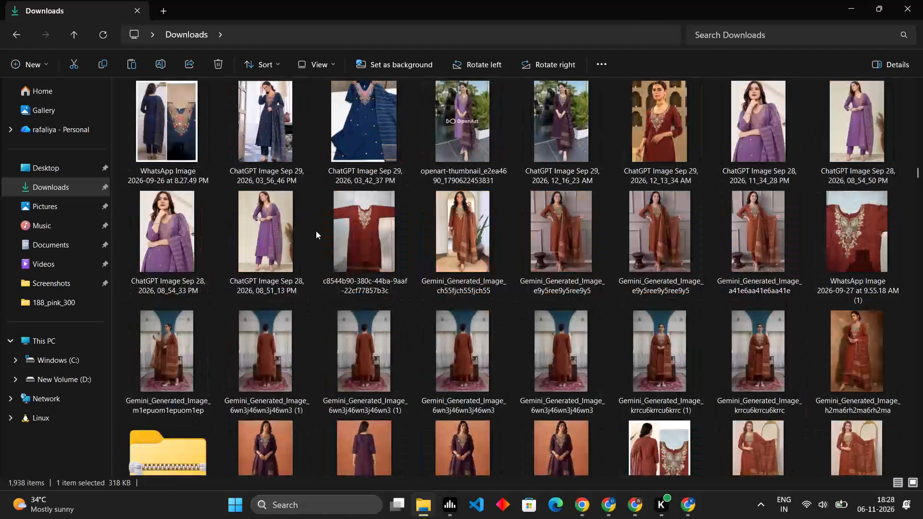
Find and select the plum kurta back-and-neckline image WhatsAppImage2026-09-25at6.13.04PM1 among last month's files in Downloads.
{"action": "scroll", "coordinate": [316, 231], "scroll_direction": "up", "scroll_amount": 2}
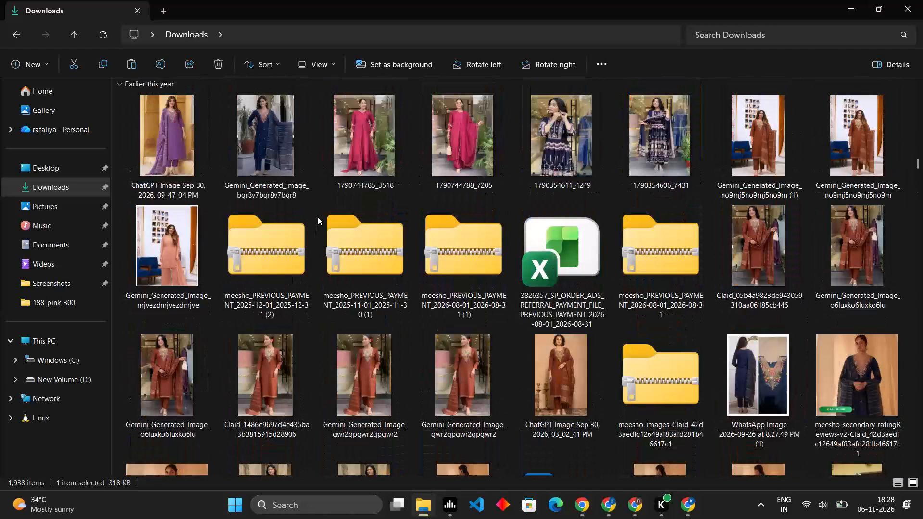
{"action": "scroll", "coordinate": [315, 206], "scroll_direction": "up", "scroll_amount": 1}
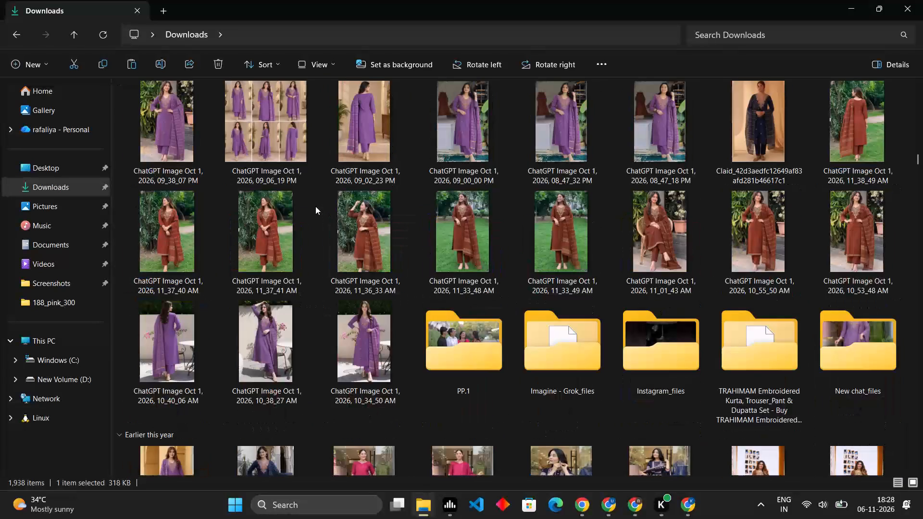
{"action": "scroll", "coordinate": [315, 206], "scroll_direction": "up", "scroll_amount": 3}
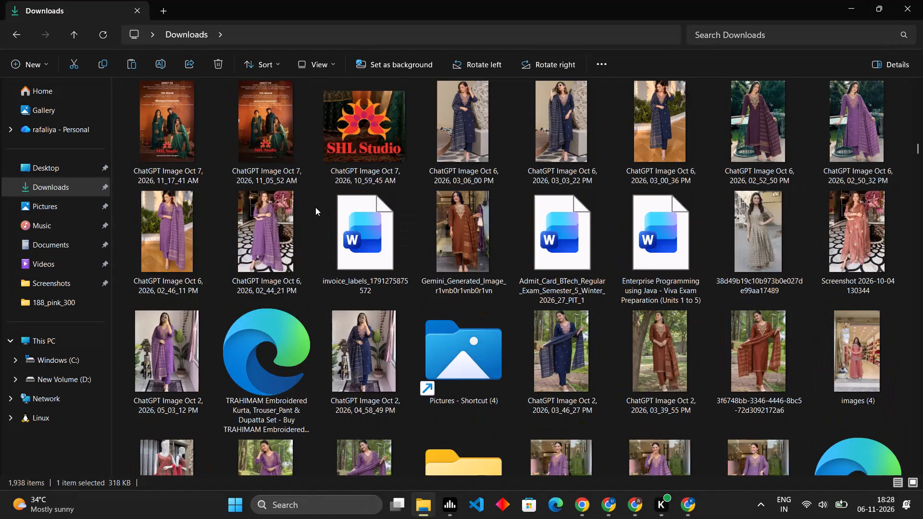
{"action": "scroll", "coordinate": [315, 207], "scroll_direction": "up", "scroll_amount": 3}
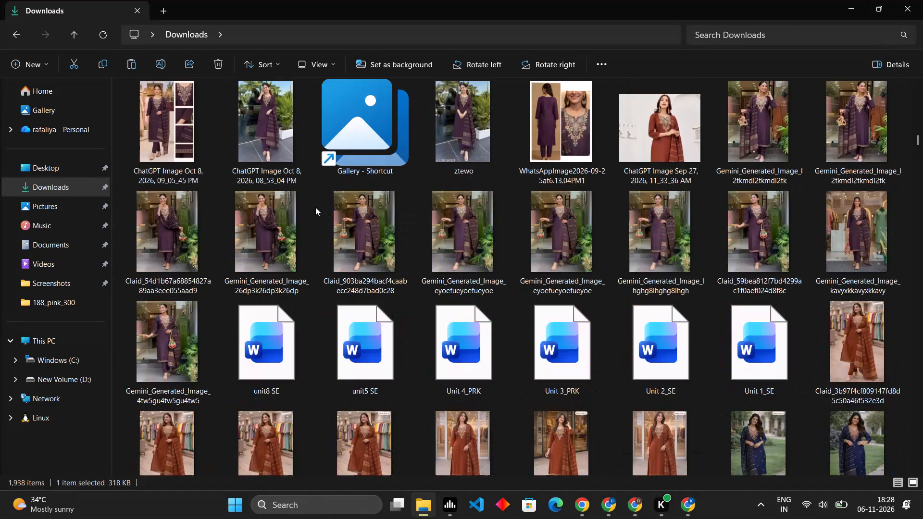
{"action": "scroll", "coordinate": [315, 207], "scroll_direction": "up", "scroll_amount": 1}
{"action": "scroll", "coordinate": [315, 207], "scroll_direction": "down", "scroll_amount": 1}
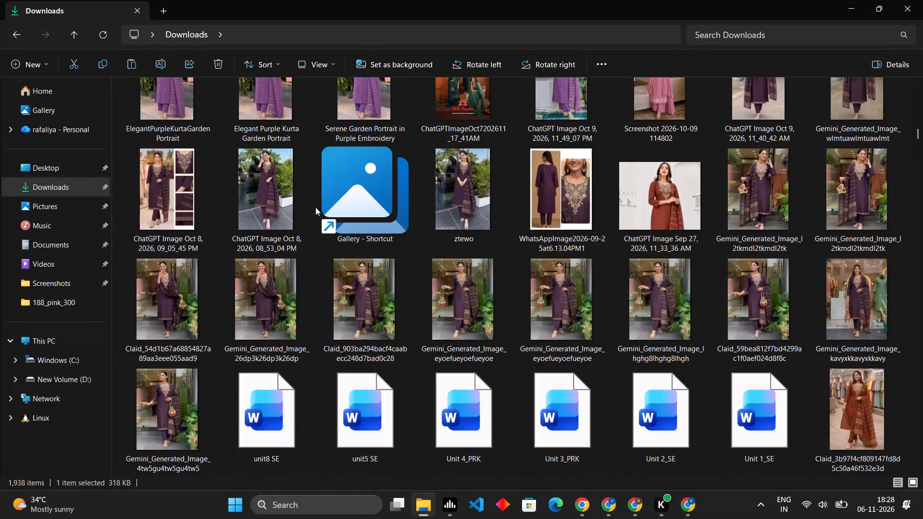
{"action": "left_click", "coordinate": [571, 216]}
Look through the kurta set images from last month up to the late-October files, returning to the plum kurta images.
{"action": "scroll", "coordinate": [571, 216], "scroll_direction": "up", "scroll_amount": 1}
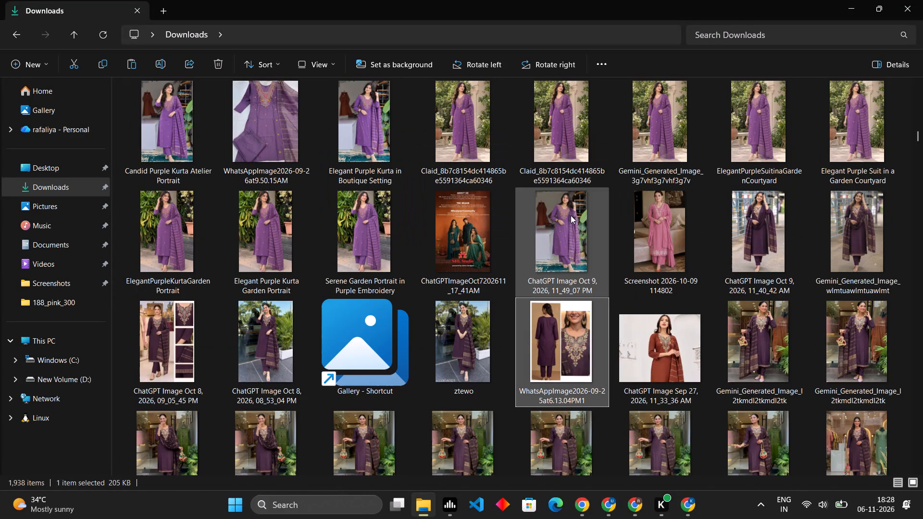
{"action": "scroll", "coordinate": [611, 183], "scroll_direction": "up", "scroll_amount": 1}
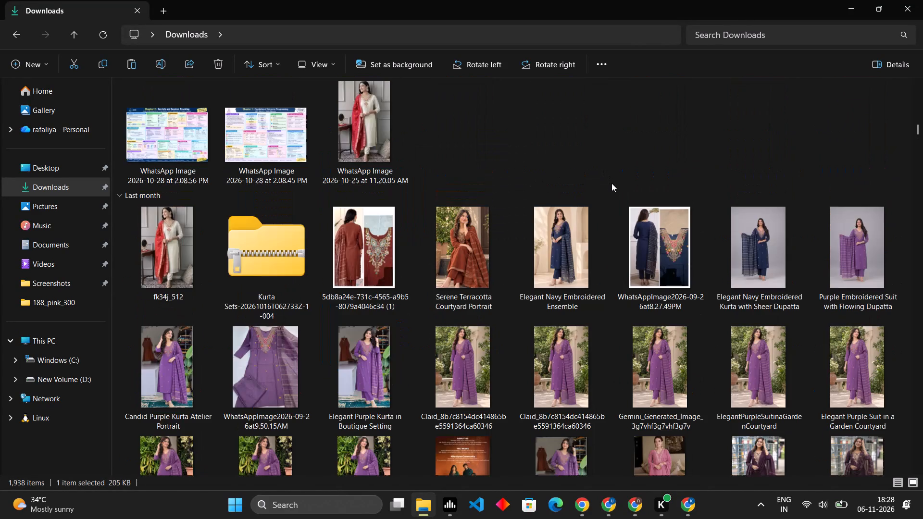
{"action": "scroll", "coordinate": [611, 183], "scroll_direction": "down", "scroll_amount": 1}
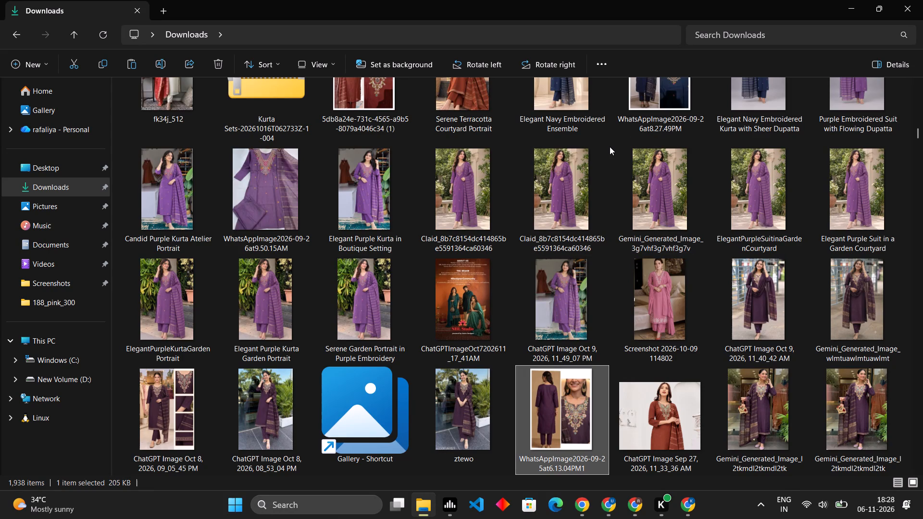
{"action": "scroll", "coordinate": [610, 147], "scroll_direction": "up", "scroll_amount": 1}
{"action": "scroll", "coordinate": [610, 147], "scroll_direction": "down", "scroll_amount": 1}
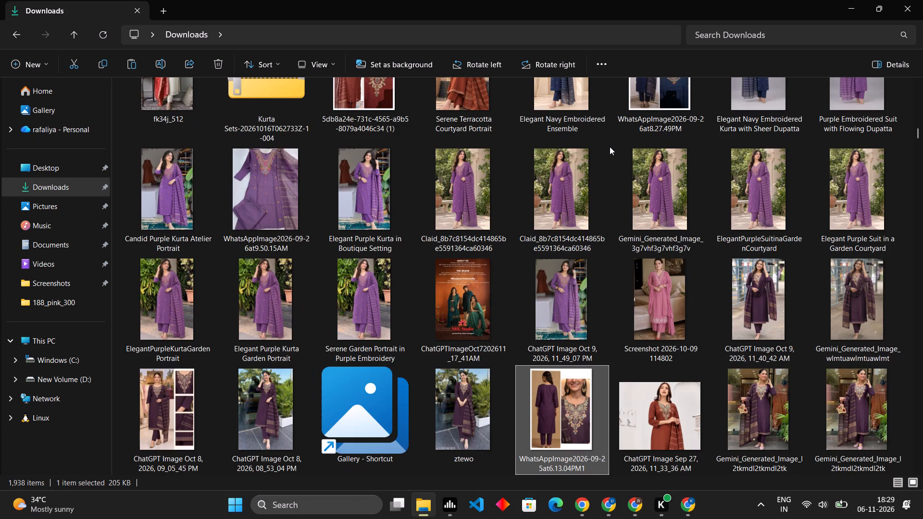
{"action": "scroll", "coordinate": [610, 147], "scroll_direction": "up", "scroll_amount": 3}
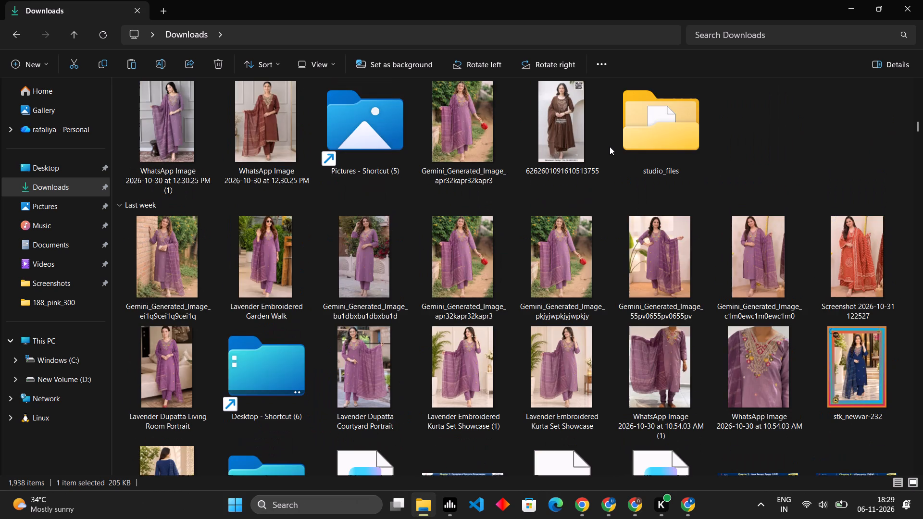
{"action": "scroll", "coordinate": [610, 147], "scroll_direction": "up", "scroll_amount": 1}
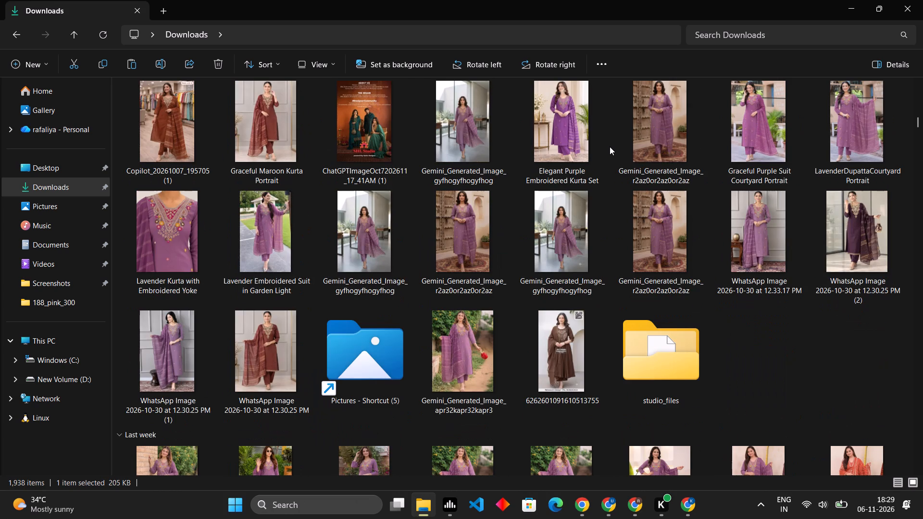
{"action": "scroll", "coordinate": [610, 147], "scroll_direction": "down", "scroll_amount": 3}
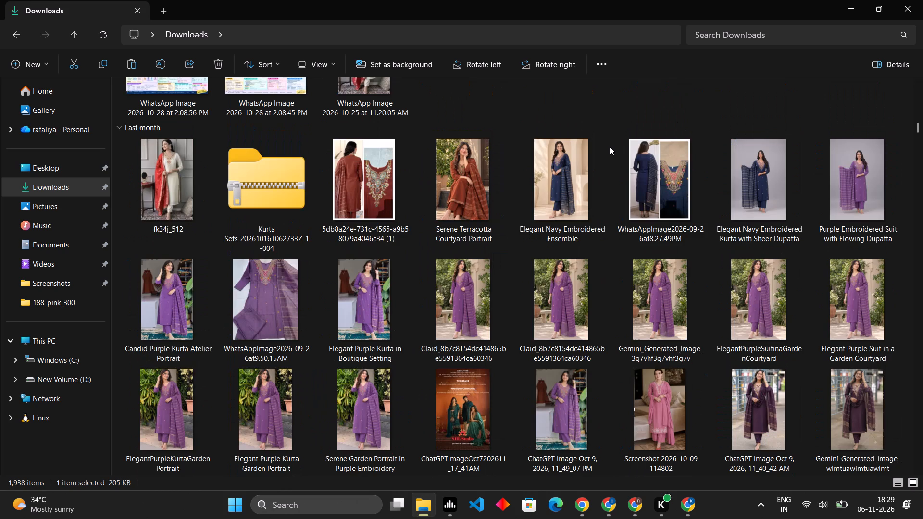
{"action": "scroll", "coordinate": [610, 147], "scroll_direction": "down", "scroll_amount": 2}
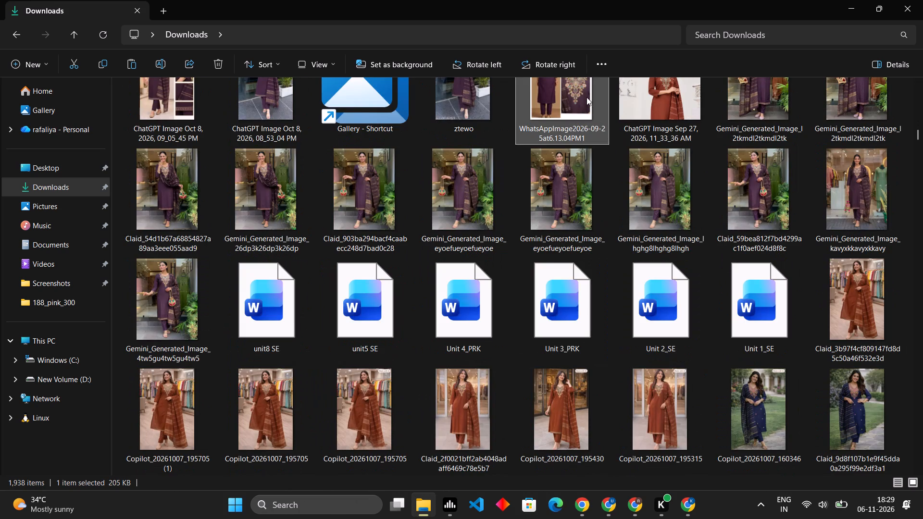
{"action": "scroll", "coordinate": [617, 156], "scroll_direction": "up", "scroll_amount": 1}
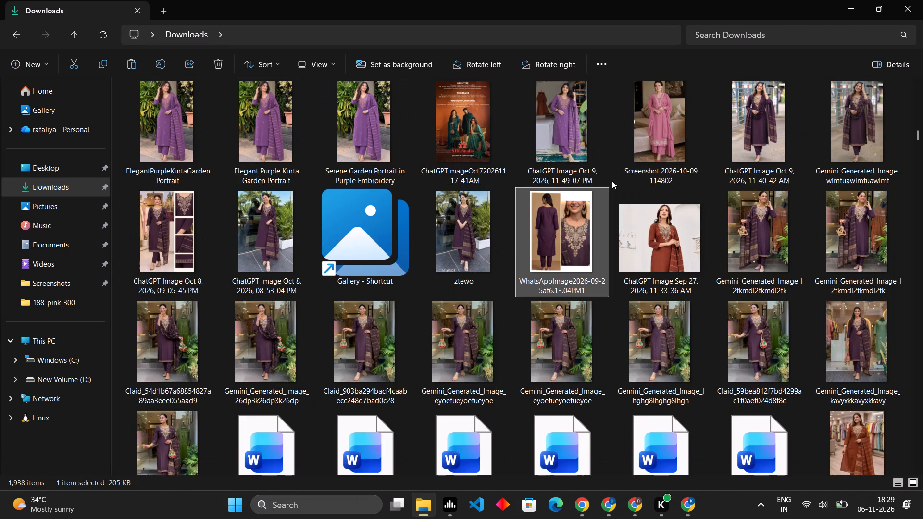
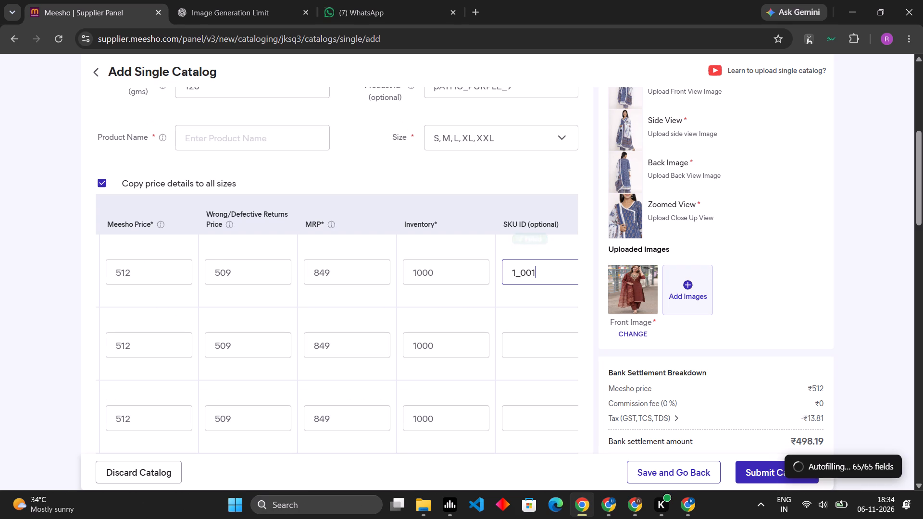
{"action": "double_click", "coordinate": [521, 270]}
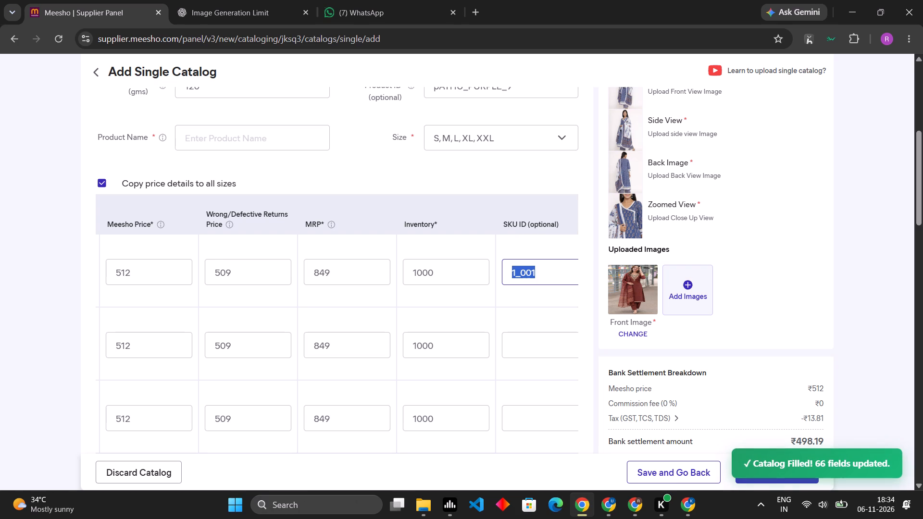
{"action": "key", "text": "BackSpace"}
{"action": "left_click", "coordinate": [590, 200]}
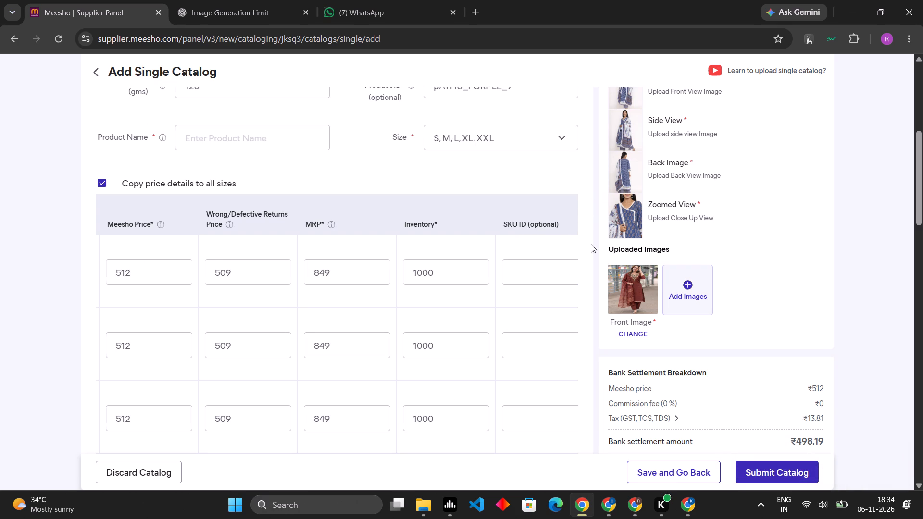
Replace the autofilled Style code/Product ID with BROWN_65_1.
{"action": "scroll", "coordinate": [591, 244], "scroll_direction": "up", "scroll_amount": 2}
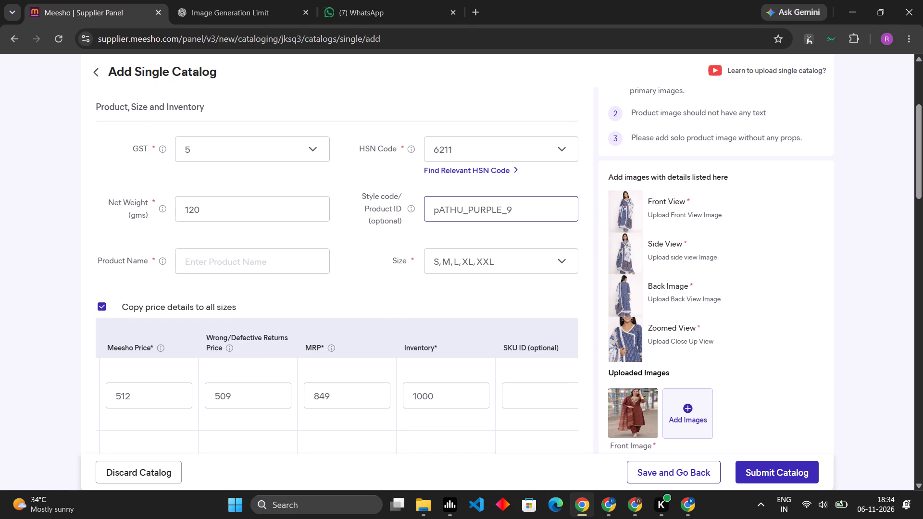
{"action": "scroll", "coordinate": [516, 210], "scroll_direction": "down", "scroll_amount": 1}
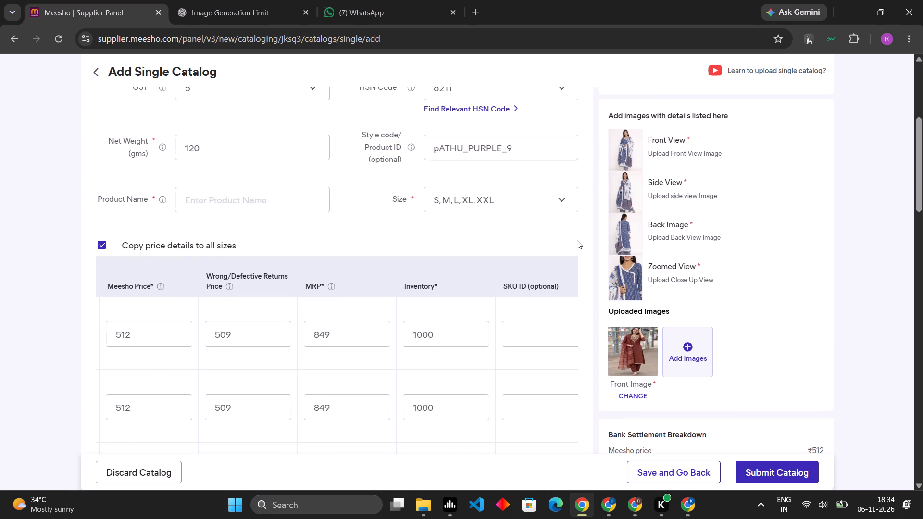
{"action": "scroll", "coordinate": [577, 240], "scroll_direction": "down", "scroll_amount": 1}
{"action": "triple_click", "coordinate": [539, 225]}
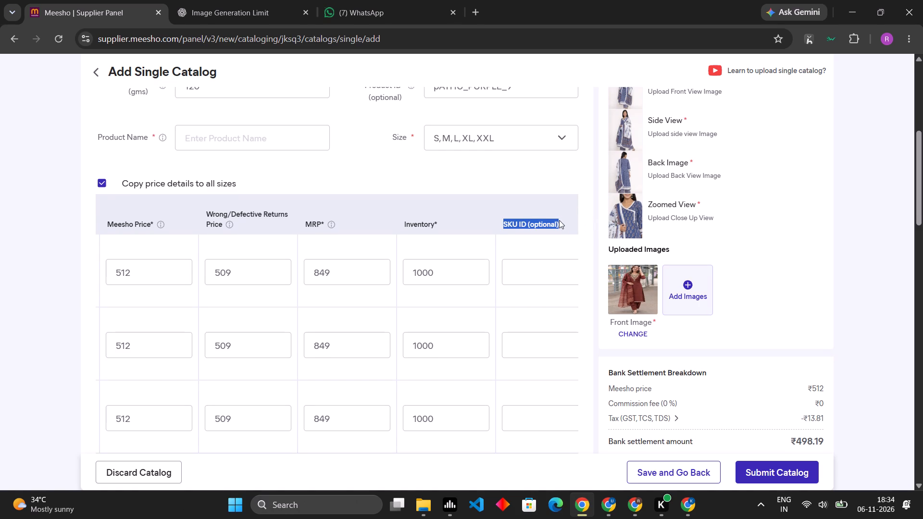
{"action": "left_click", "coordinate": [554, 221]}
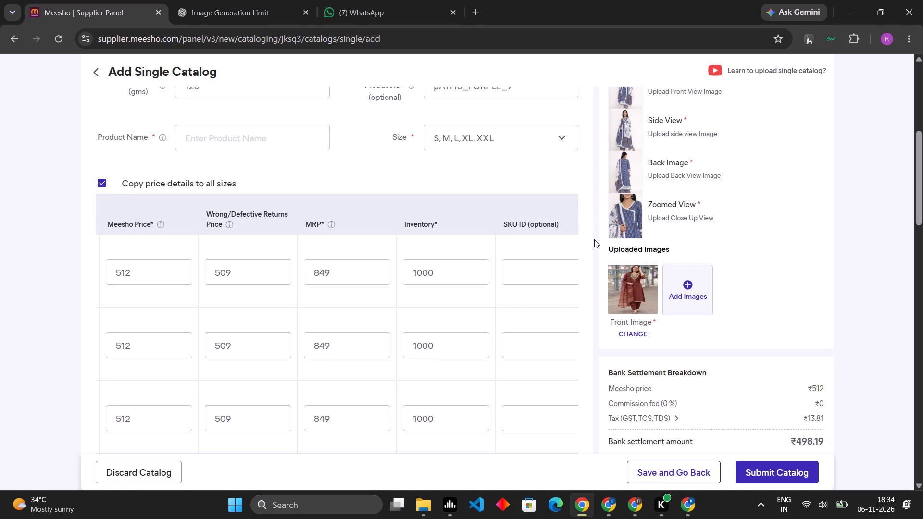
{"action": "scroll", "coordinate": [596, 239], "scroll_direction": "down", "scroll_amount": 2}
{"action": "scroll", "coordinate": [596, 240], "scroll_direction": "up", "scroll_amount": 1}
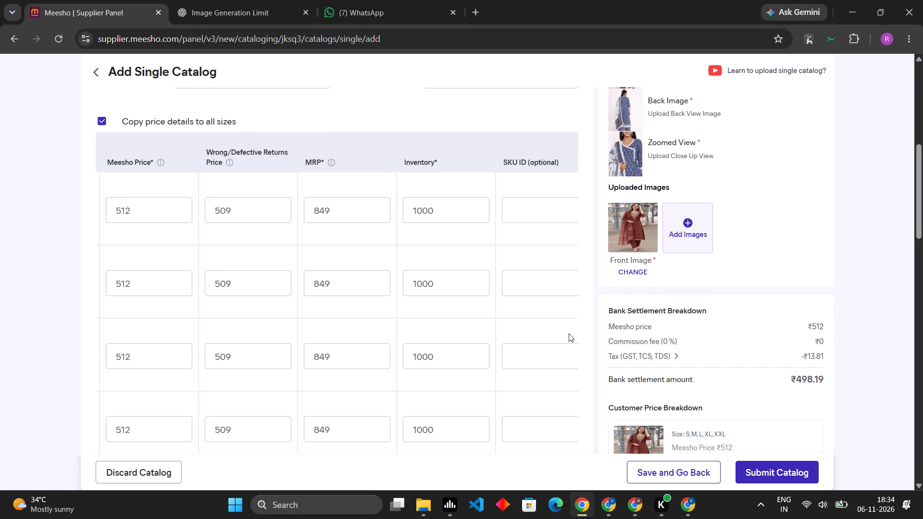
{"action": "scroll", "coordinate": [569, 334], "scroll_direction": "up", "scroll_amount": 3}
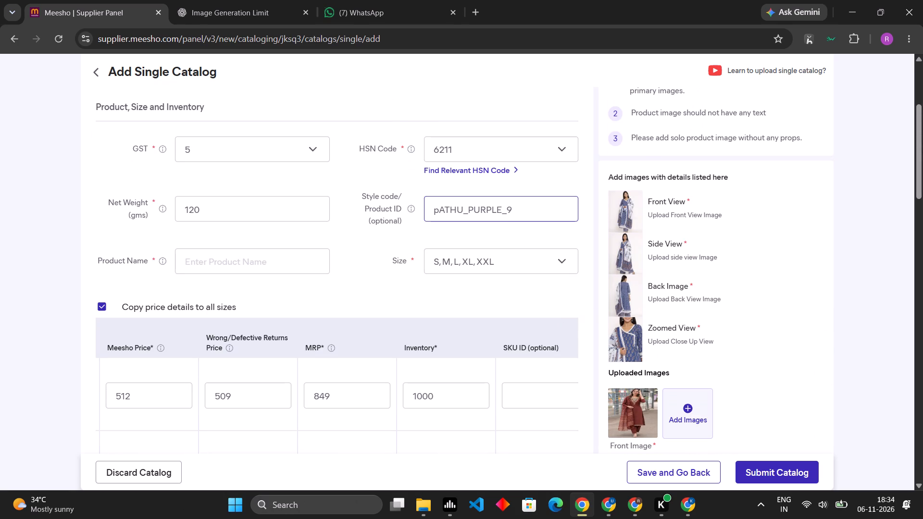
{"action": "triple_click", "coordinate": [496, 208]}
{"action": "key", "text": "BackSpace"}
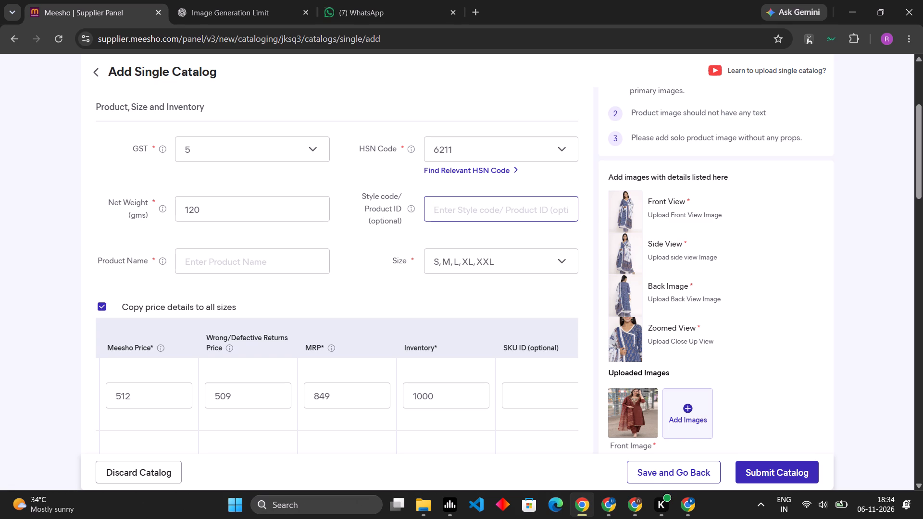
{"action": "type", "text": "BROWN_"}
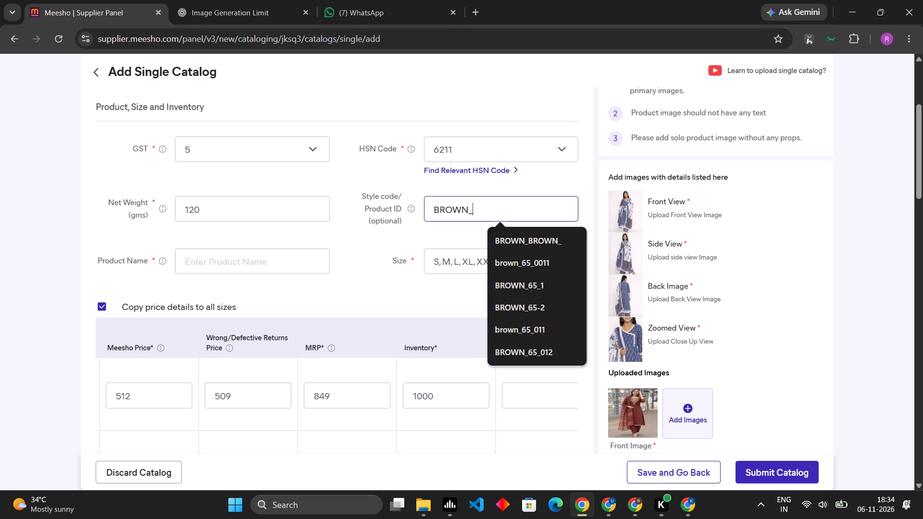
{"action": "type", "text": "65_"}
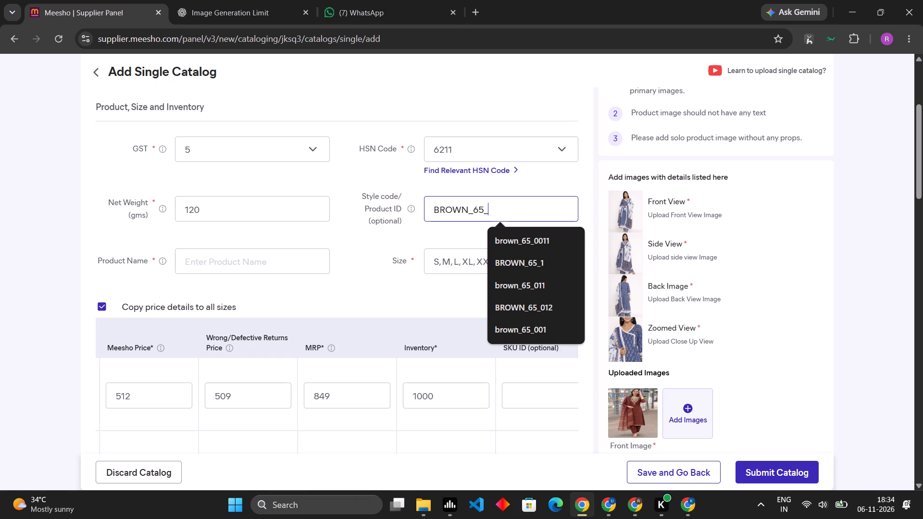
{"action": "key", "text": "1"}
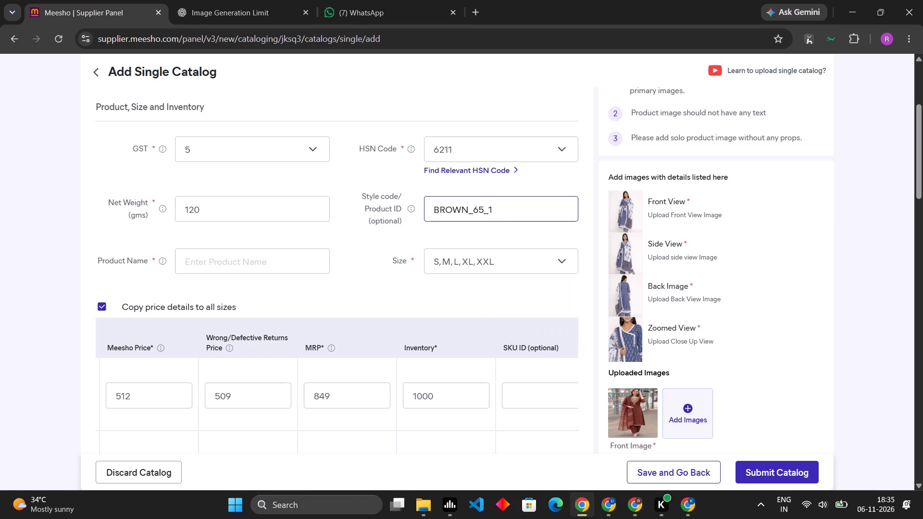
Set the Meesho Price to 515 in the first size row, with price details copied to all sizes.
{"action": "scroll", "coordinate": [497, 315], "scroll_direction": "down", "scroll_amount": 1}
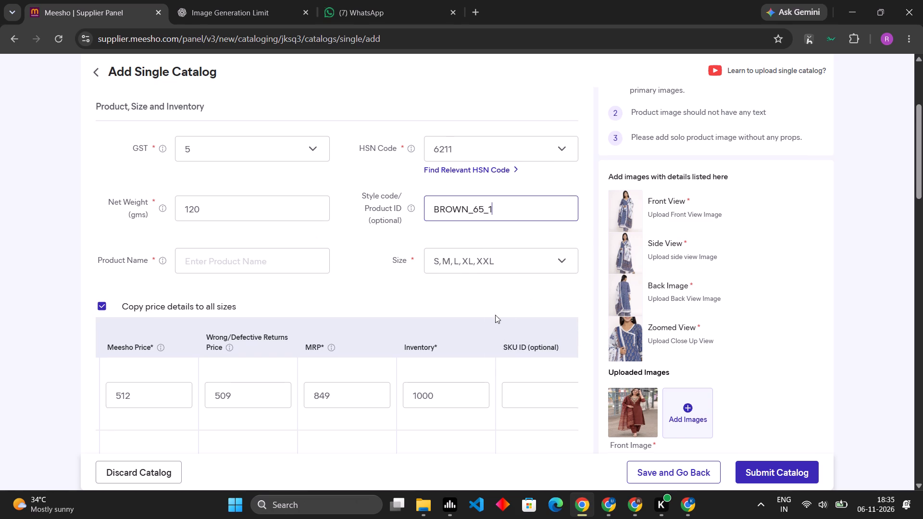
{"action": "scroll", "coordinate": [485, 309], "scroll_direction": "down", "scroll_amount": 1}
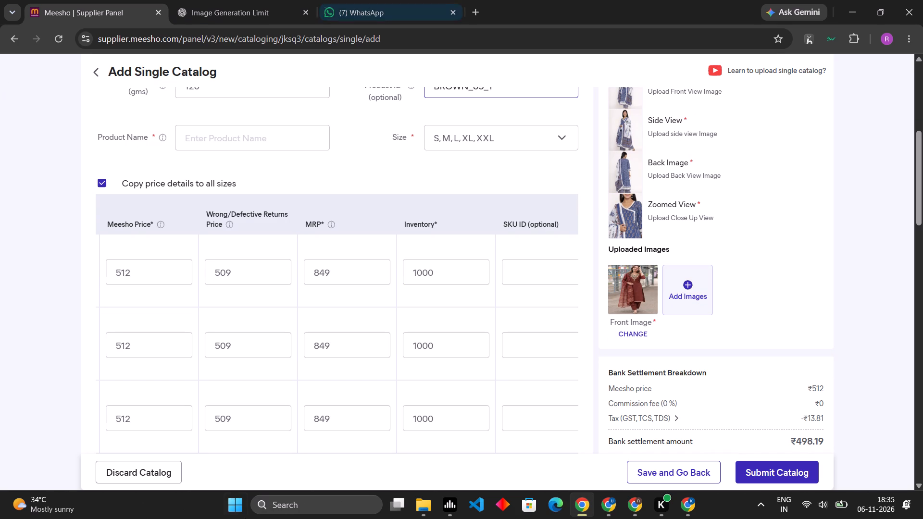
{"action": "left_click", "coordinate": [159, 276]}
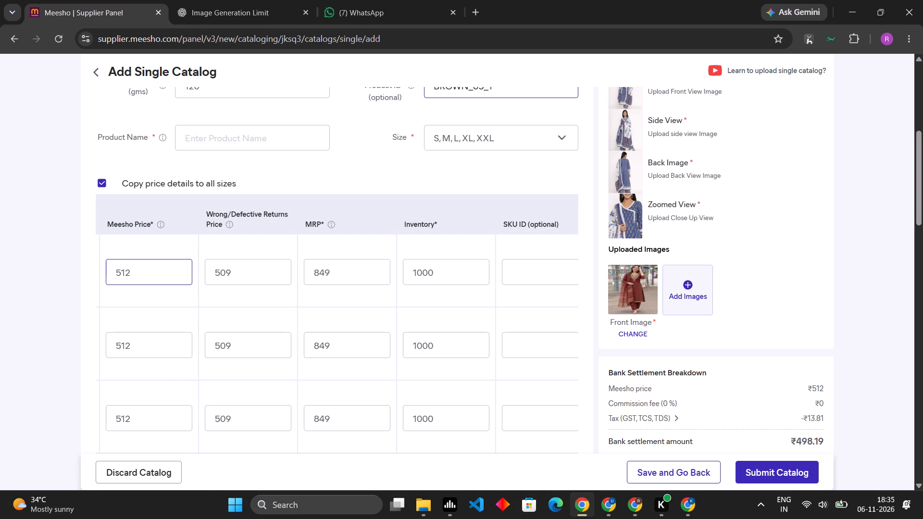
{"action": "key", "text": "BackSpace"}
{"action": "key", "text": "5"}
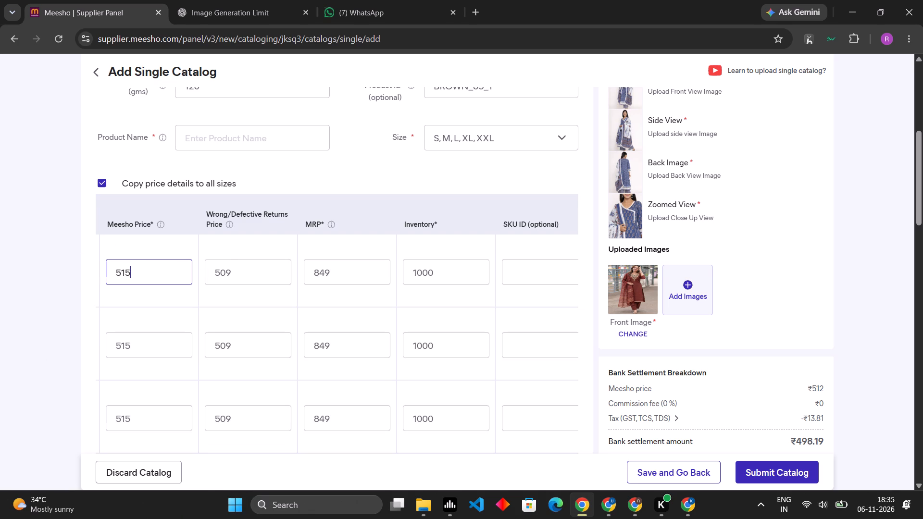
Set the Wrong/Defective Returns Price to 514 in the first size row, with price details copied to all sizes.
{"action": "left_click", "coordinate": [237, 270]}
{"action": "key", "text": "BackSpace"}
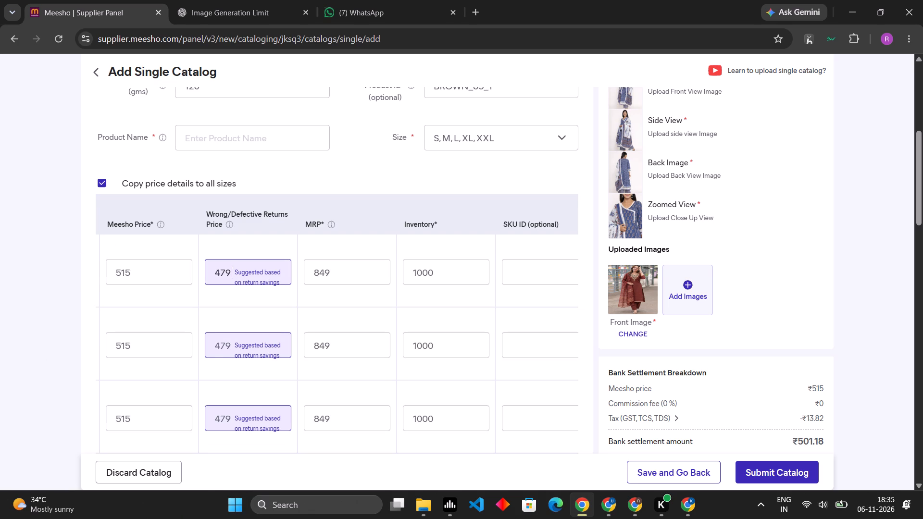
{"action": "key", "text": "BackSpace"}
{"action": "key", "text": "BackSpace"}
{"action": "type", "text": "514"}
{"action": "left_click", "coordinate": [375, 172]}
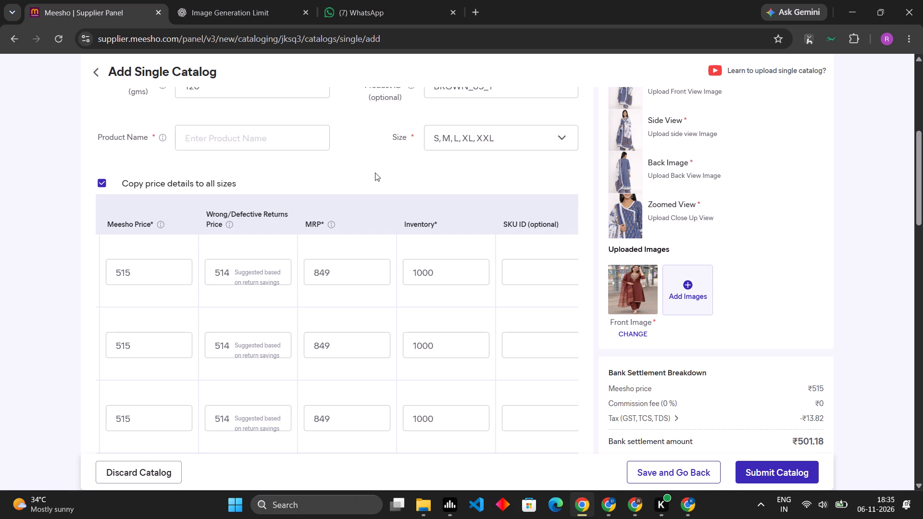
Set the Bottomwear Color to Brown in the Product Details section.
{"action": "scroll", "coordinate": [391, 177], "scroll_direction": "down", "scroll_amount": 6}
{"action": "scroll", "coordinate": [451, 211], "scroll_direction": "down", "scroll_amount": 3}
{"action": "scroll", "coordinate": [518, 166], "scroll_direction": "up", "scroll_amount": 1}
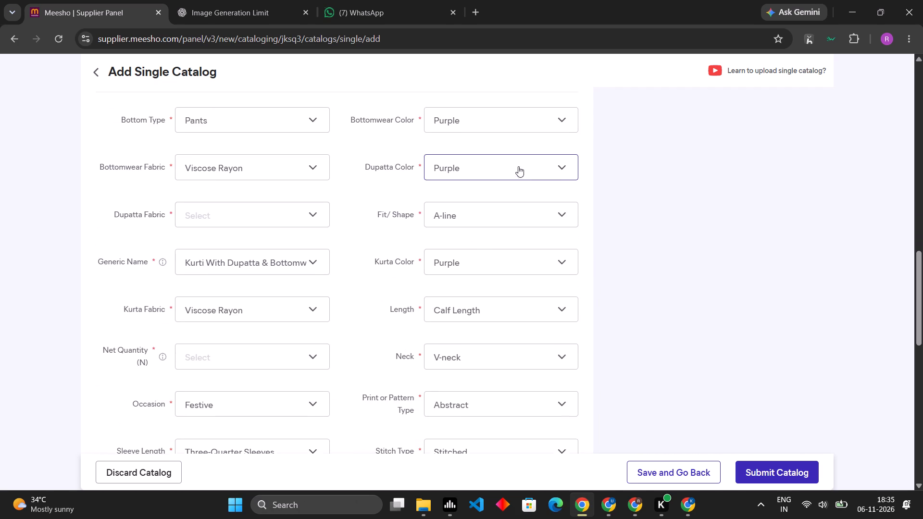
{"action": "left_click", "coordinate": [541, 176]}
{"action": "left_click", "coordinate": [506, 198]}
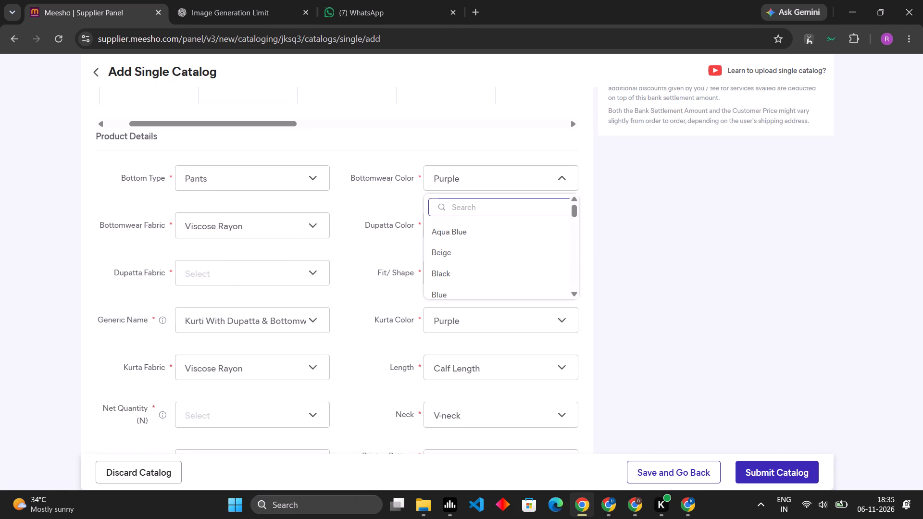
{"action": "key", "text": "b"}
{"action": "scroll", "coordinate": [476, 268], "scroll_direction": "down", "scroll_amount": 1}
{"action": "left_click", "coordinate": [474, 270]}
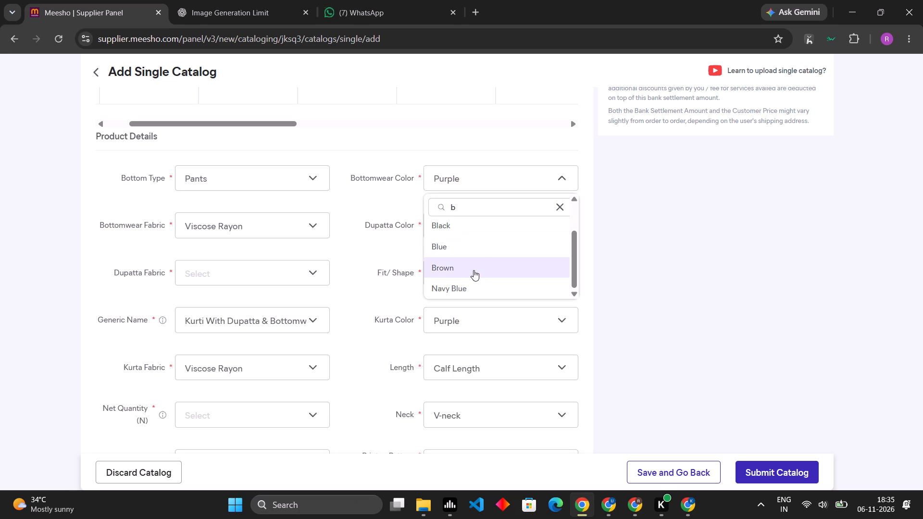
Set the Dupatta Color to Brown in the product details.
{"action": "left_click", "coordinate": [504, 215]}
{"action": "left_click", "coordinate": [496, 251]}
{"action": "key", "text": "b"}
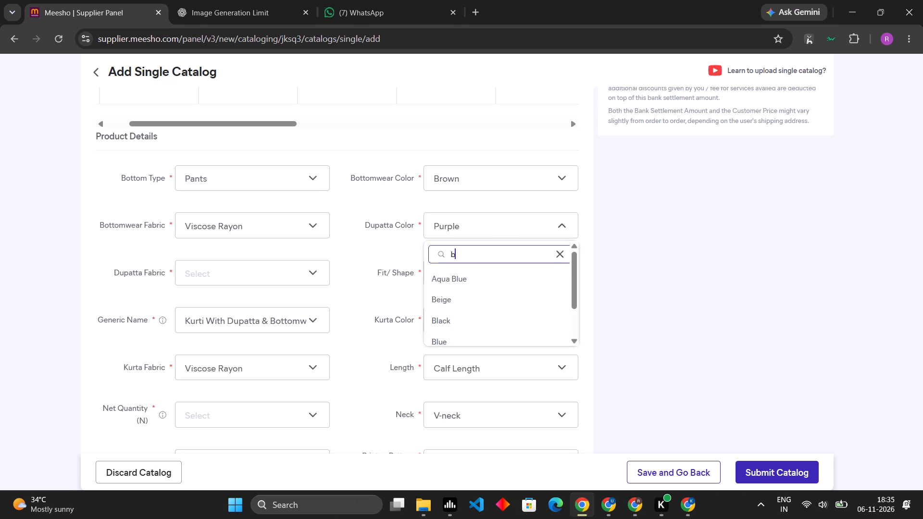
{"action": "scroll", "coordinate": [478, 333], "scroll_direction": "down", "scroll_amount": 1}
{"action": "left_click", "coordinate": [472, 317]}
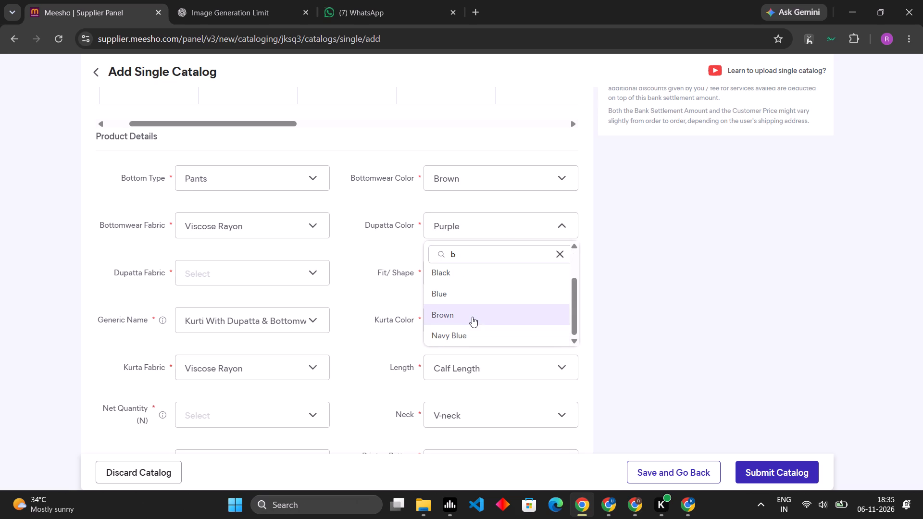
Set the Kurta Color to Brown in the product details.
{"action": "scroll", "coordinate": [471, 309], "scroll_direction": "down", "scroll_amount": 1}
{"action": "left_click", "coordinate": [486, 253]}
{"action": "left_click", "coordinate": [478, 285]}
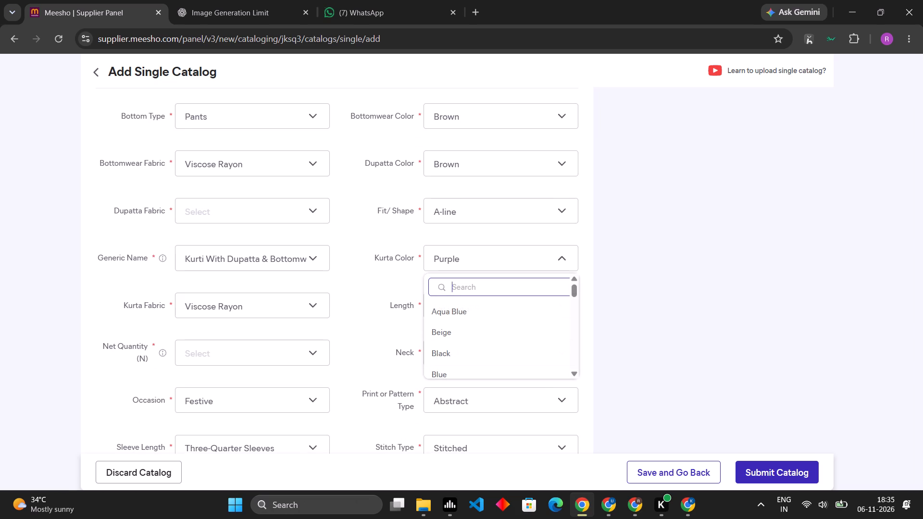
{"action": "key", "text": "b"}
{"action": "scroll", "coordinate": [477, 342], "scroll_direction": "down", "scroll_amount": 1}
{"action": "left_click", "coordinate": [476, 346]}
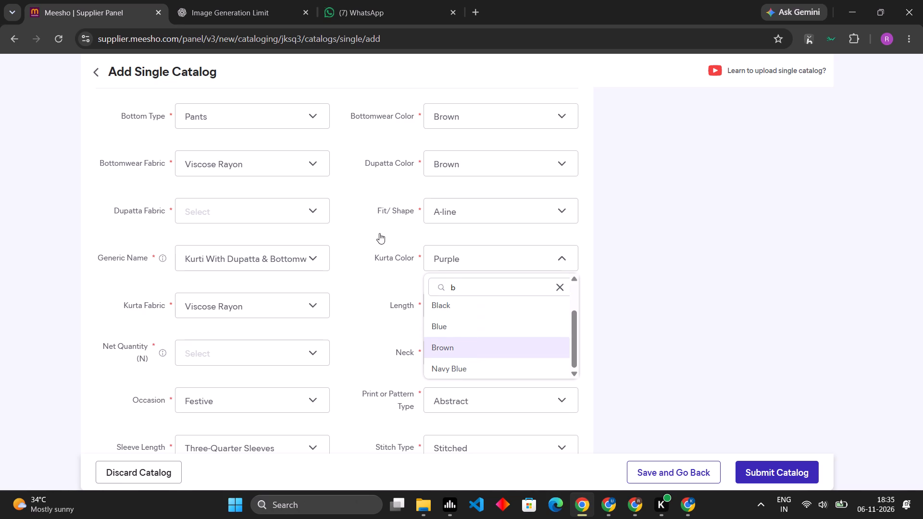
Set the Dupatta Fabric to Chanderi Silk in the product details.
{"action": "left_click", "coordinate": [309, 207]}
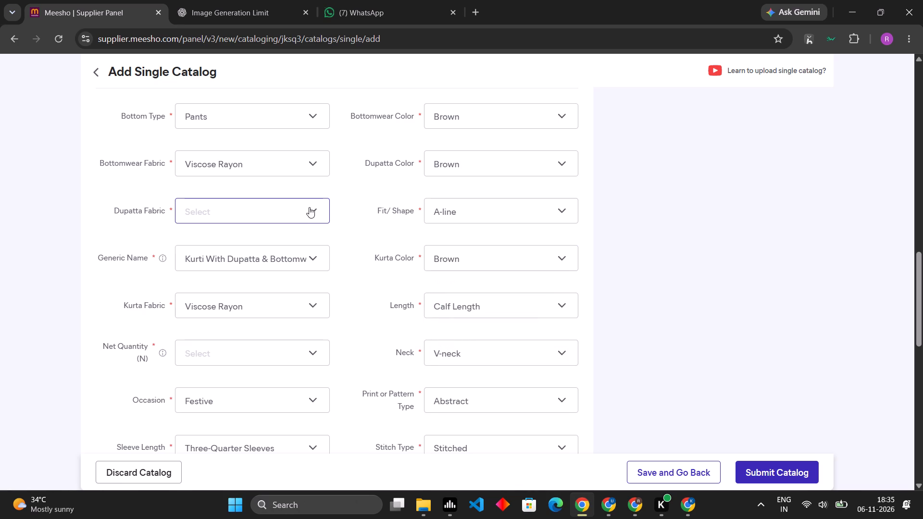
{"action": "scroll", "coordinate": [242, 324], "scroll_direction": "down", "scroll_amount": 1}
{"action": "left_click", "coordinate": [230, 309]}
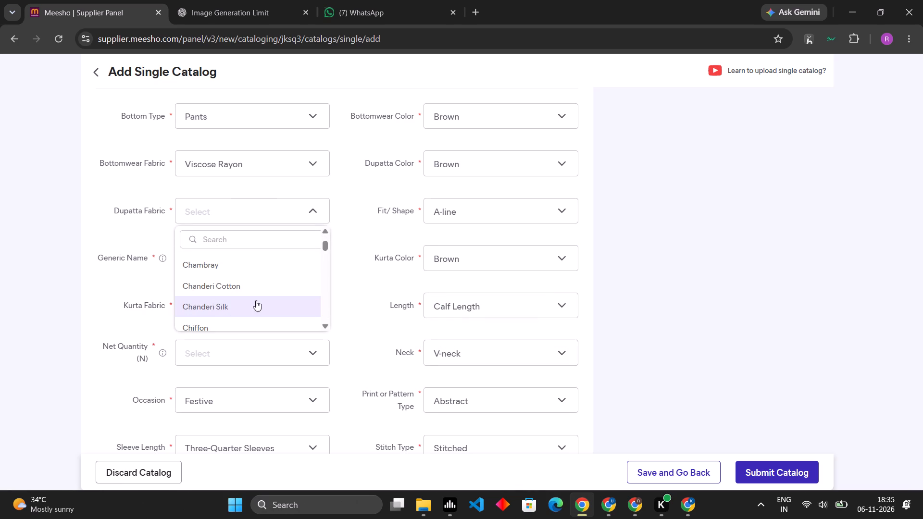
Set the Net Quantity (N) to Single in the product details.
{"action": "scroll", "coordinate": [348, 229], "scroll_direction": "down", "scroll_amount": 2}
{"action": "left_click", "coordinate": [305, 219]}
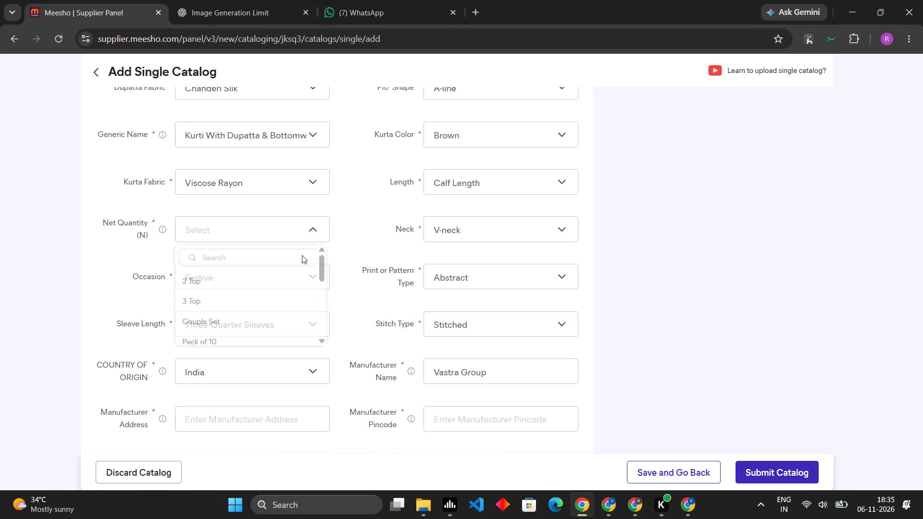
{"action": "scroll", "coordinate": [248, 301], "scroll_direction": "down", "scroll_amount": 5}
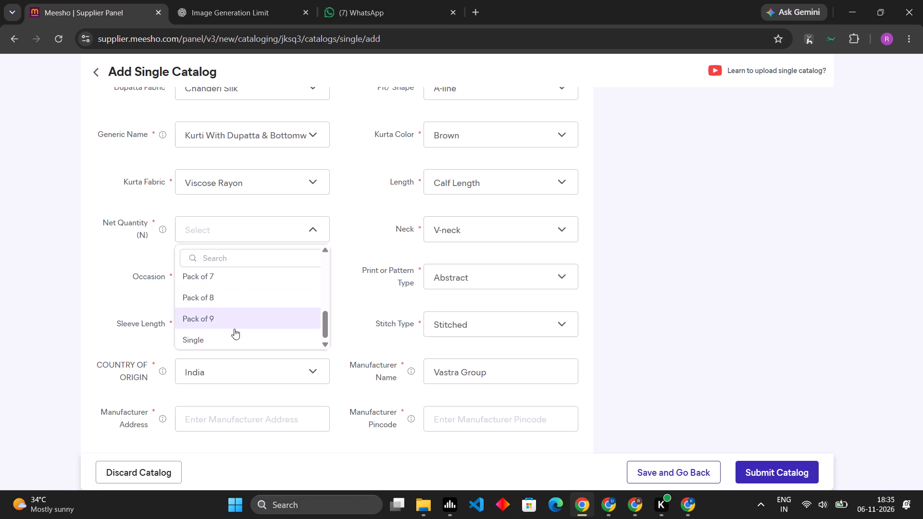
{"action": "left_click", "coordinate": [226, 343]}
{"action": "left_click", "coordinate": [341, 229]}
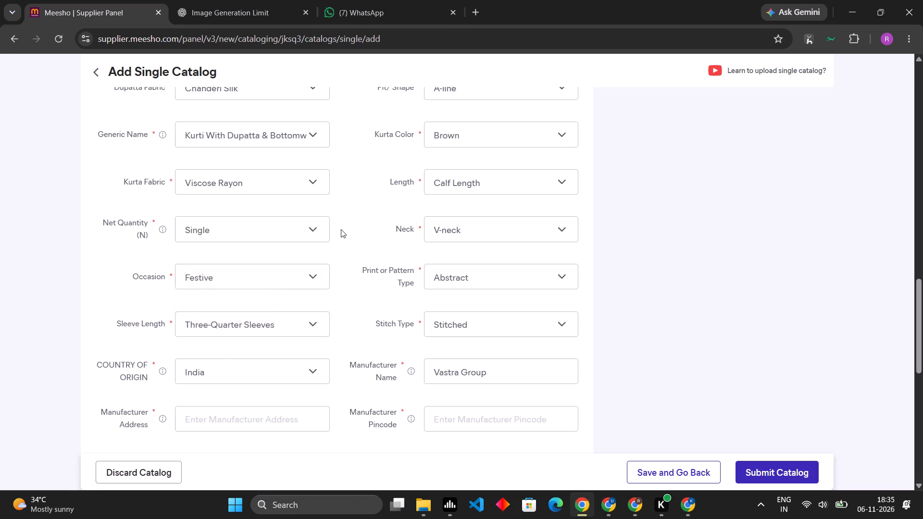
Fill in the Manufacturer Address and Manufacturer Pincode from the saved address suggestion.
{"action": "scroll", "coordinate": [349, 185], "scroll_direction": "down", "scroll_amount": 1}
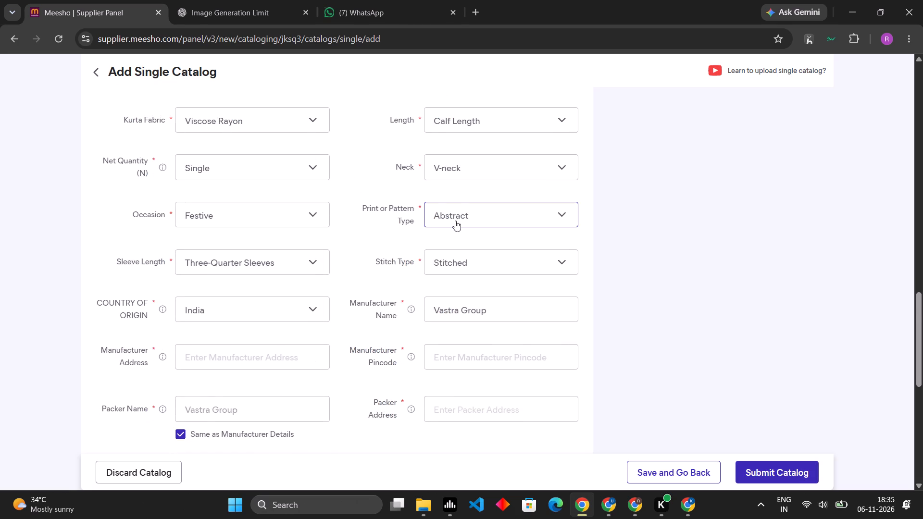
{"action": "scroll", "coordinate": [455, 221], "scroll_direction": "down", "scroll_amount": 2}
{"action": "left_click", "coordinate": [287, 237]}
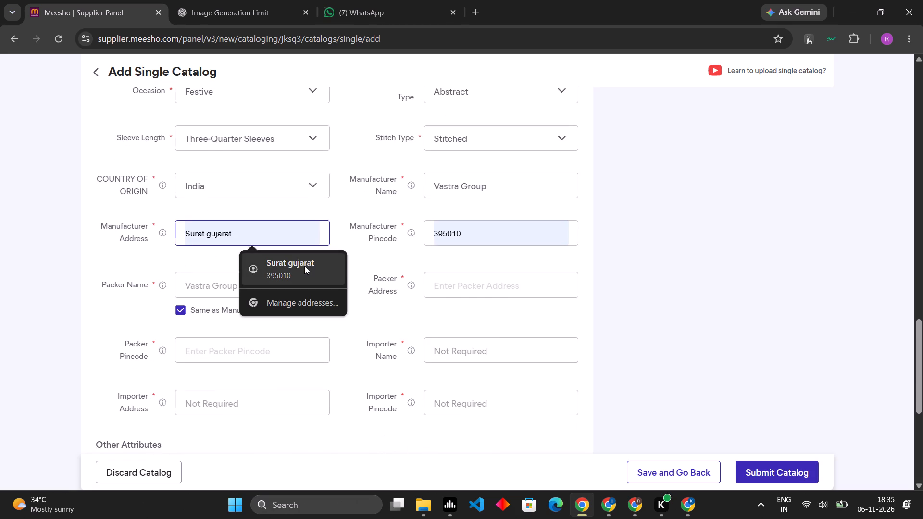
{"action": "left_click", "coordinate": [304, 266]}
{"action": "left_click", "coordinate": [458, 288]}
Set the Pattern to Embroidered under Other Attributes.
{"action": "scroll", "coordinate": [335, 312], "scroll_direction": "down", "scroll_amount": 2}
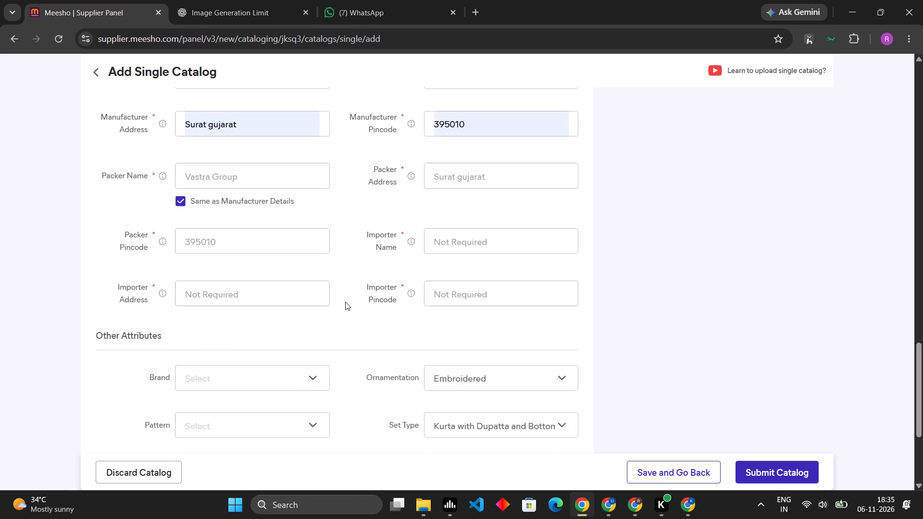
{"action": "scroll", "coordinate": [345, 302], "scroll_direction": "down", "scroll_amount": 2}
{"action": "left_click", "coordinate": [312, 268]}
{"action": "left_click", "coordinate": [309, 290]}
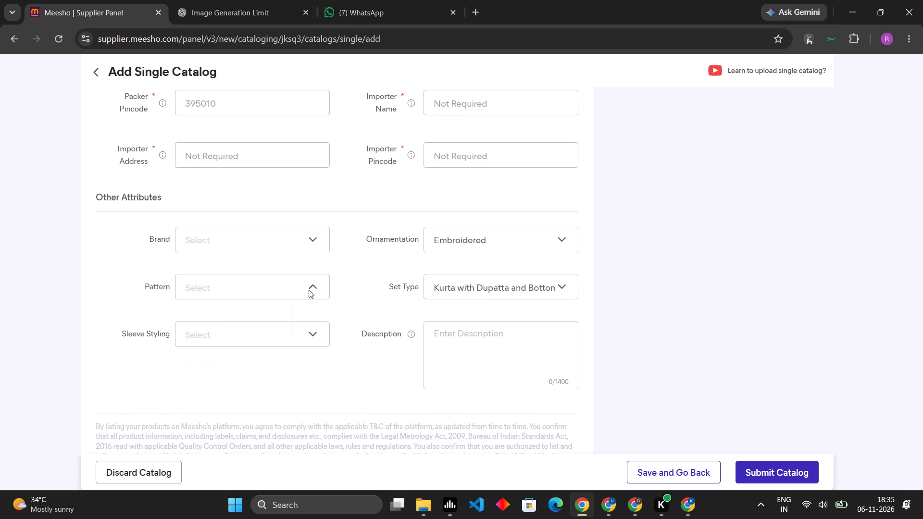
{"action": "scroll", "coordinate": [277, 359], "scroll_direction": "down", "scroll_amount": 1}
{"action": "left_click", "coordinate": [265, 345]}
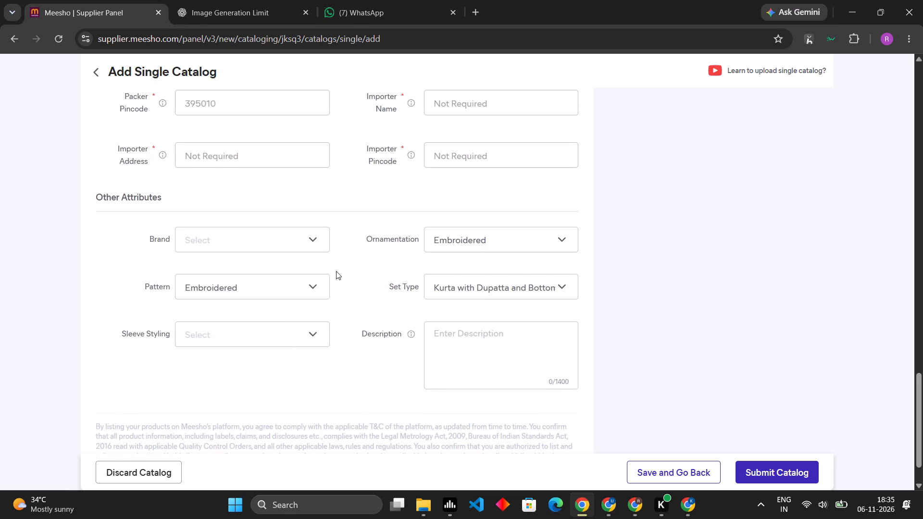
{"action": "left_click", "coordinate": [336, 271]}
Start adding product images and select the maroon kurta back-and-neckline photo "5db8a24e-731c-4565-a9b5-8079a4046c34 (1)" from Downloads.
{"action": "scroll", "coordinate": [337, 271], "scroll_direction": "up", "scroll_amount": 15}
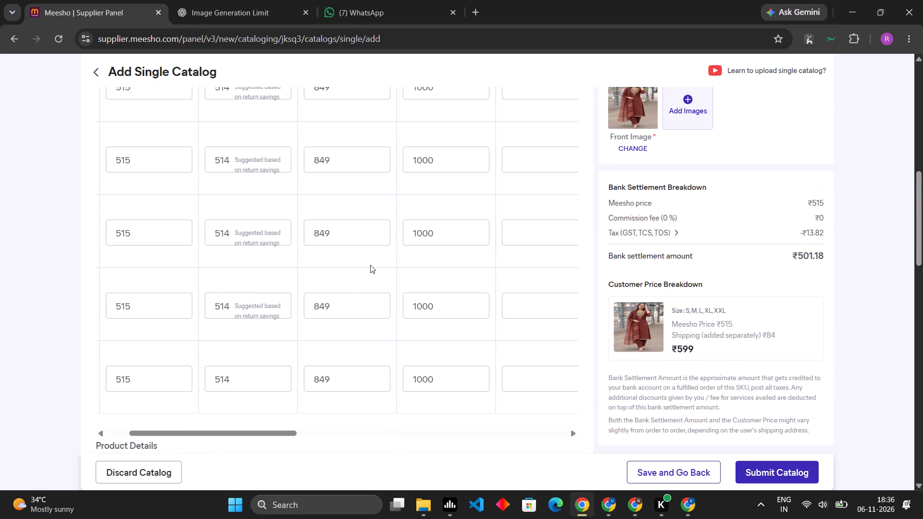
{"action": "scroll", "coordinate": [600, 247], "scroll_direction": "up", "scroll_amount": 4}
{"action": "scroll", "coordinate": [614, 227], "scroll_direction": "down", "scroll_amount": 1}
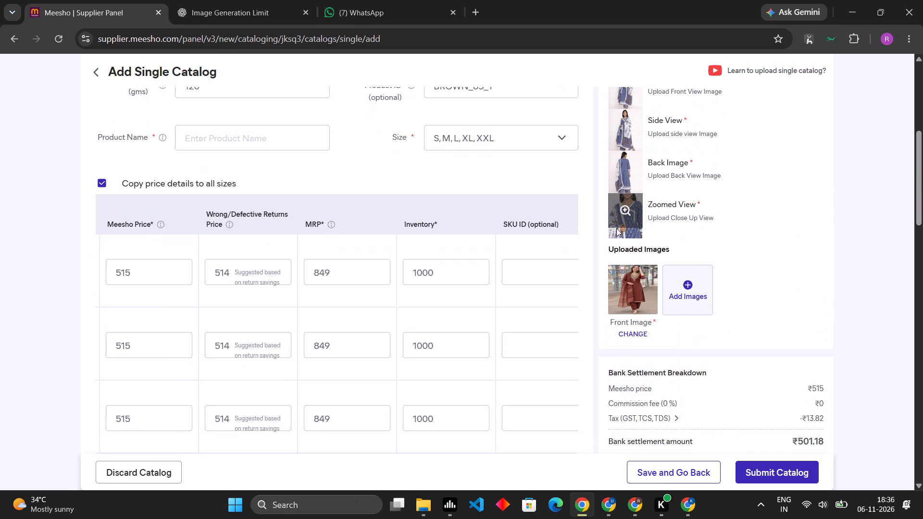
{"action": "left_click", "coordinate": [693, 291]}
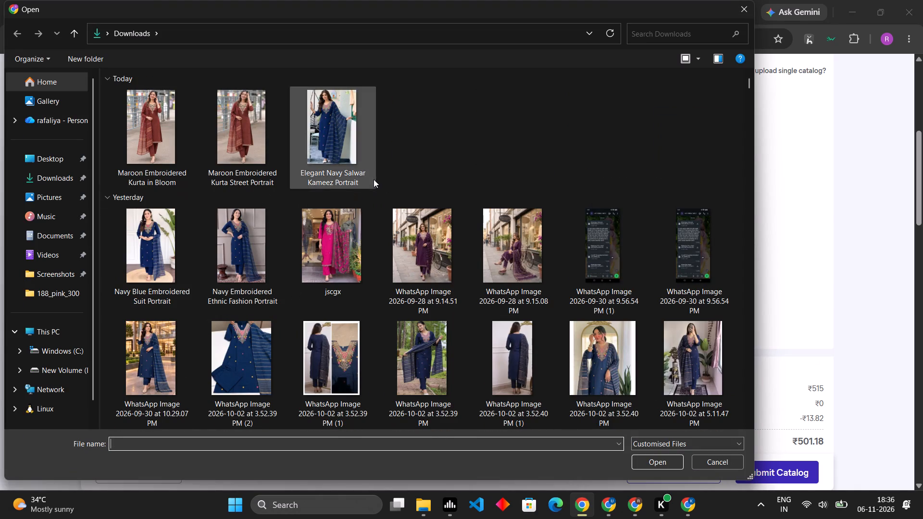
{"action": "scroll", "coordinate": [383, 187], "scroll_direction": "down", "scroll_amount": 2}
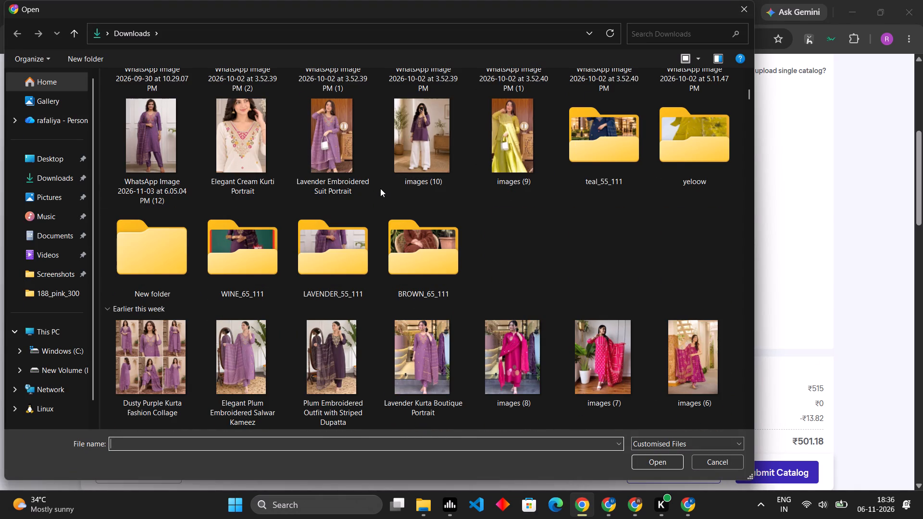
{"action": "scroll", "coordinate": [380, 188], "scroll_direction": "up", "scroll_amount": 2}
{"action": "scroll", "coordinate": [380, 188], "scroll_direction": "down", "scroll_amount": 5}
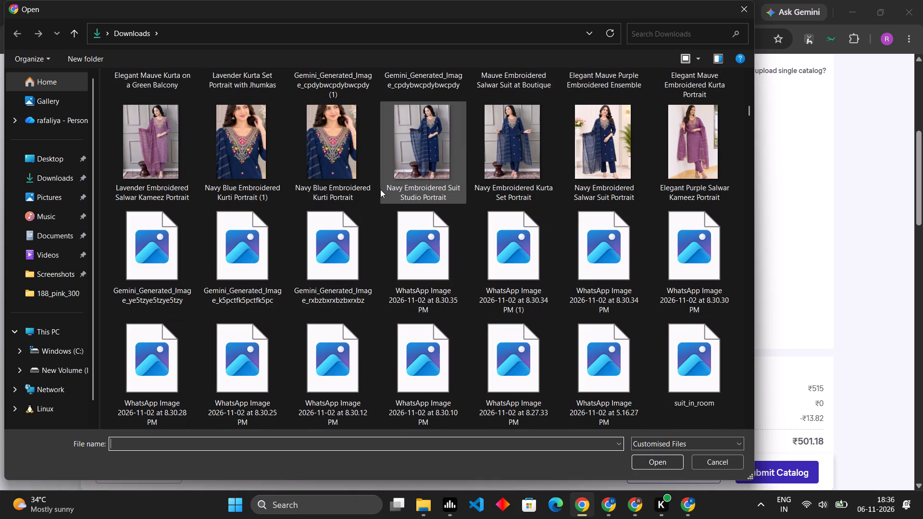
{"action": "scroll", "coordinate": [380, 189], "scroll_direction": "down", "scroll_amount": 2}
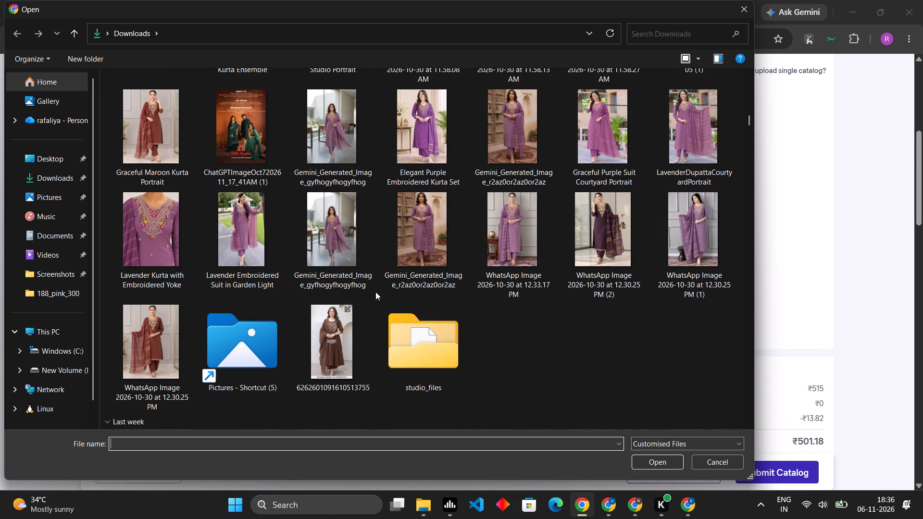
{"action": "scroll", "coordinate": [375, 292], "scroll_direction": "down", "scroll_amount": 3}
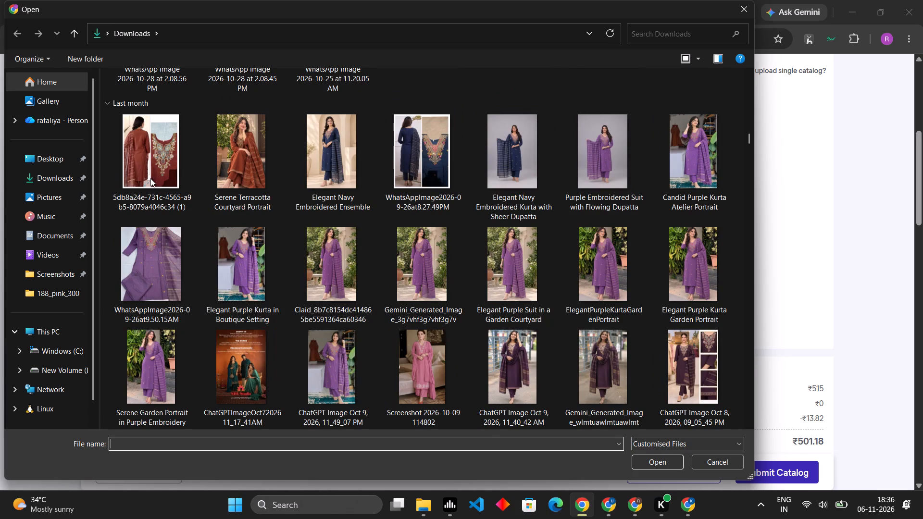
{"action": "left_click", "coordinate": [150, 178], "text": "ctrl+alt"}
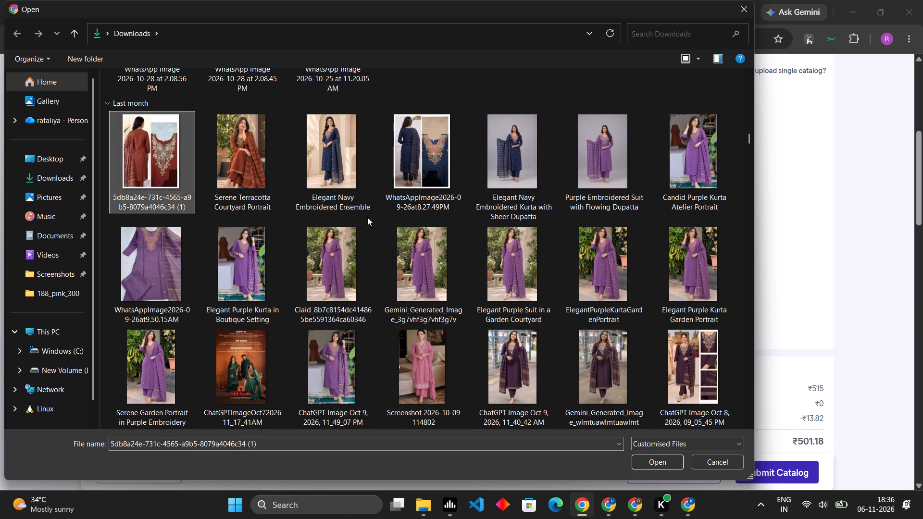
Look through the older images in the Downloads folder for further photos of the maroon kurta set.
{"action": "scroll", "coordinate": [374, 216], "scroll_direction": "down", "scroll_amount": 1}
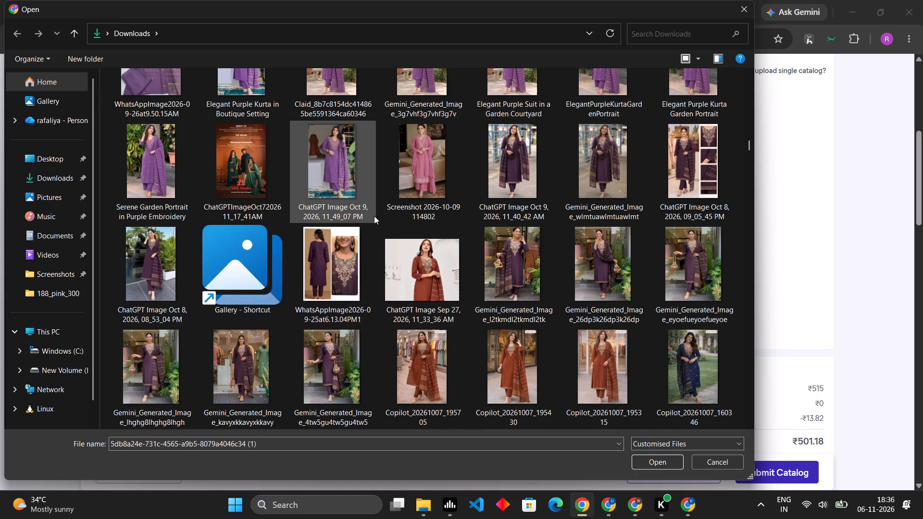
{"action": "scroll", "coordinate": [374, 216], "scroll_direction": "down", "scroll_amount": 1}
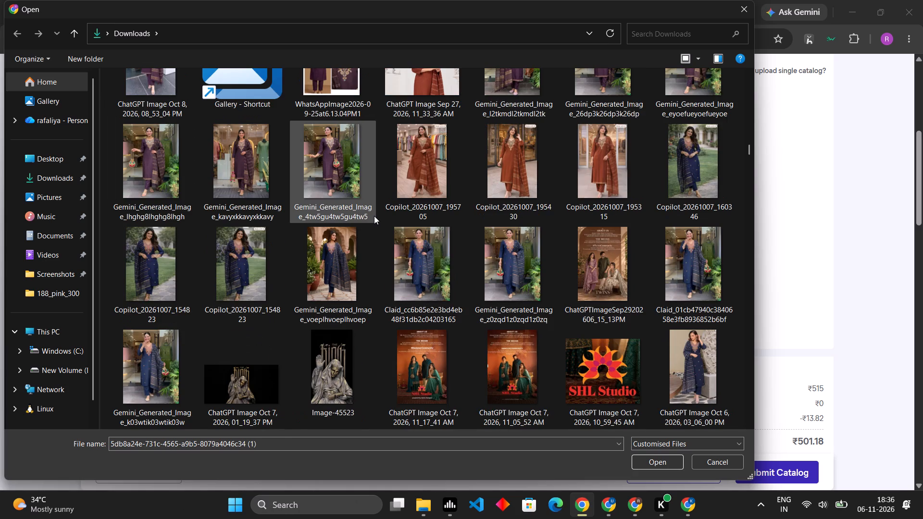
{"action": "scroll", "coordinate": [377, 217], "scroll_direction": "down", "scroll_amount": 3}
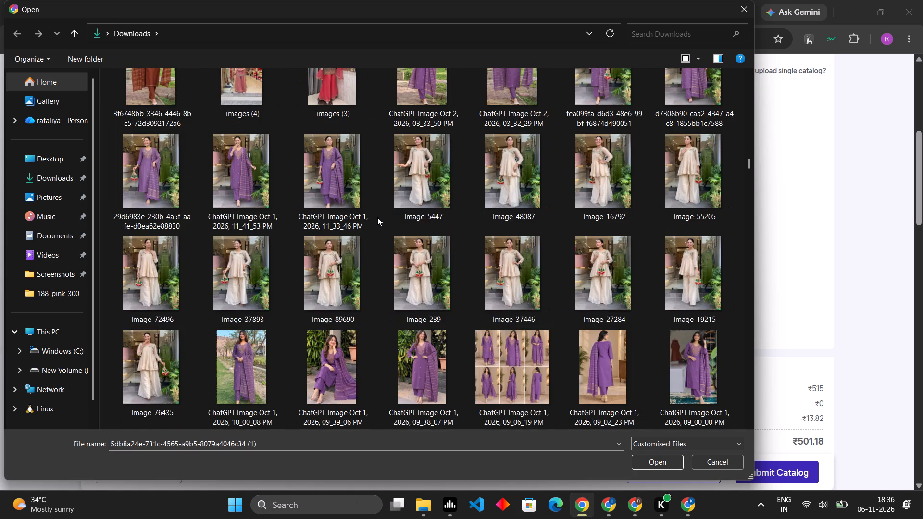
{"action": "scroll", "coordinate": [377, 217], "scroll_direction": "down", "scroll_amount": 1}
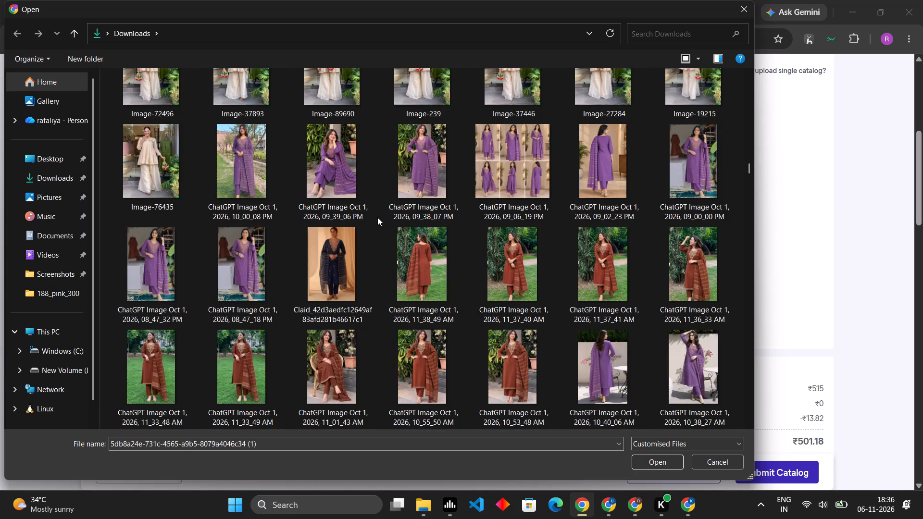
{"action": "scroll", "coordinate": [377, 217], "scroll_direction": "down", "scroll_amount": 5}
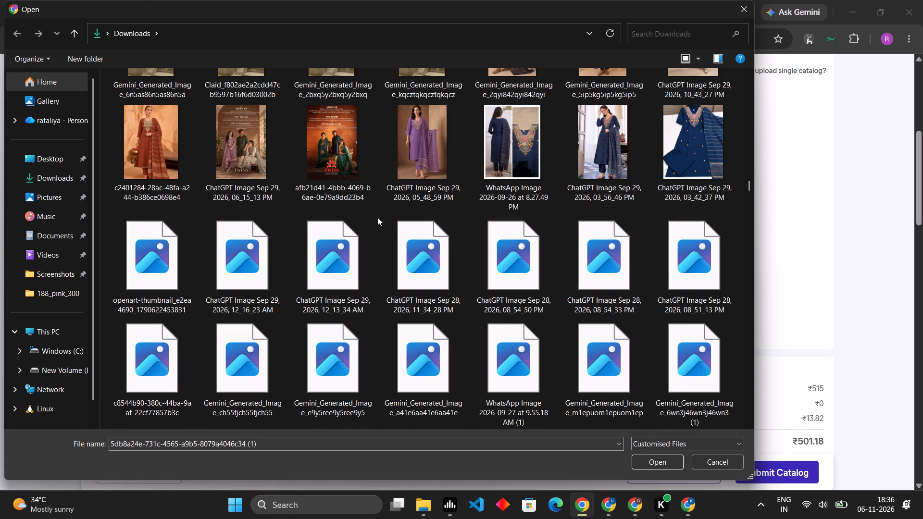
{"action": "scroll", "coordinate": [377, 217], "scroll_direction": "down", "scroll_amount": 1}
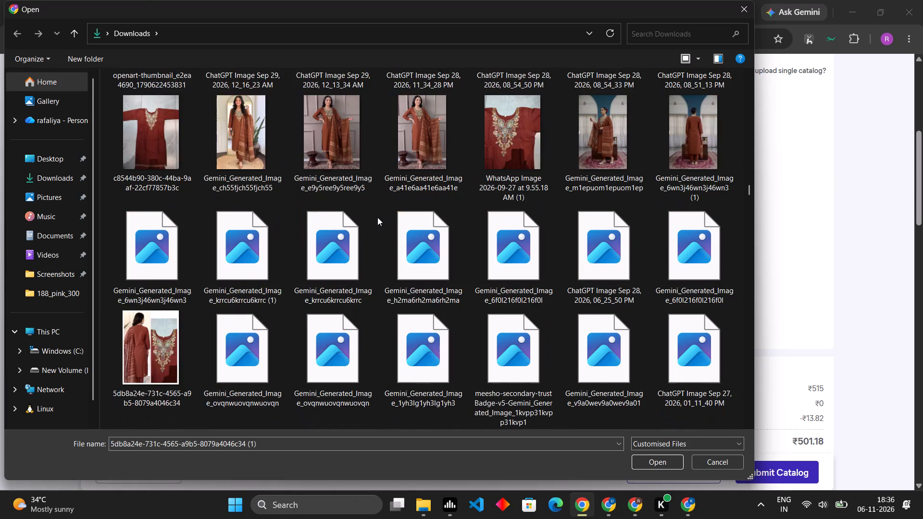
{"action": "scroll", "coordinate": [377, 217], "scroll_direction": "down", "scroll_amount": 1}
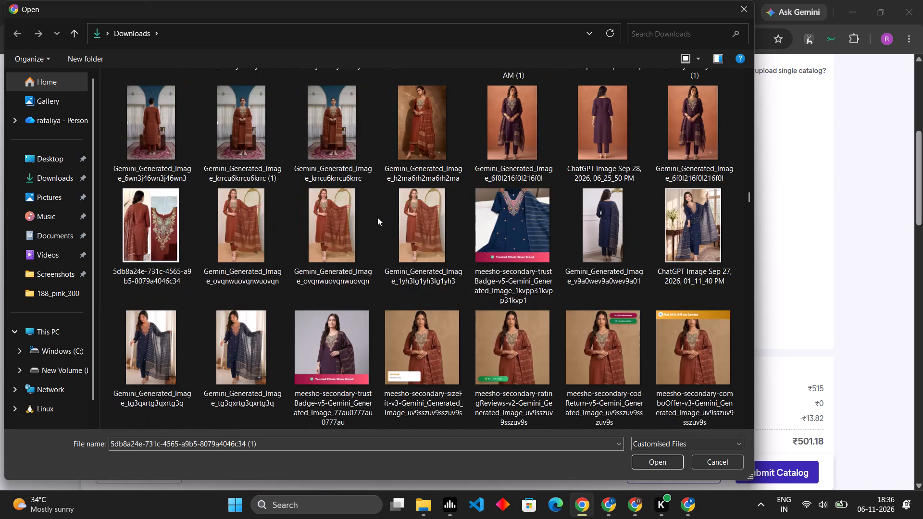
{"action": "scroll", "coordinate": [377, 217], "scroll_direction": "down", "scroll_amount": 2}
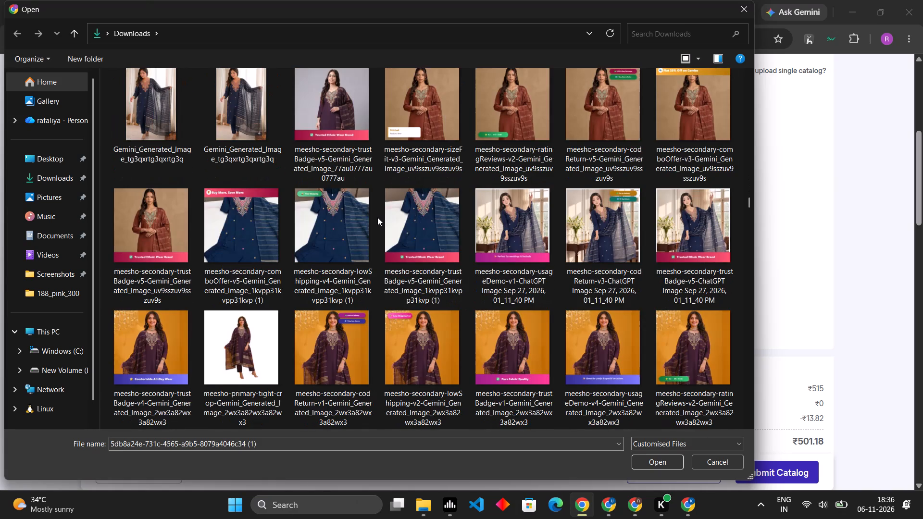
{"action": "scroll", "coordinate": [377, 217], "scroll_direction": "down", "scroll_amount": 4}
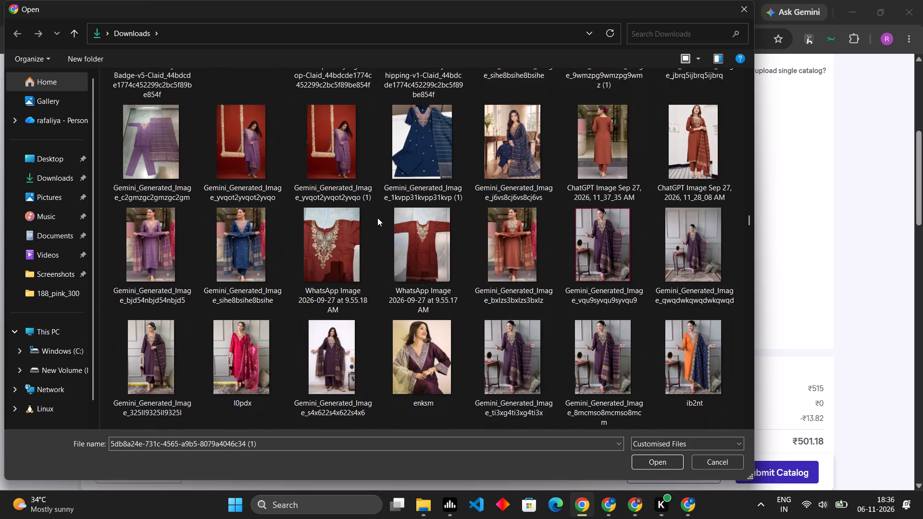
{"action": "scroll", "coordinate": [377, 218], "scroll_direction": "up", "scroll_amount": 2}
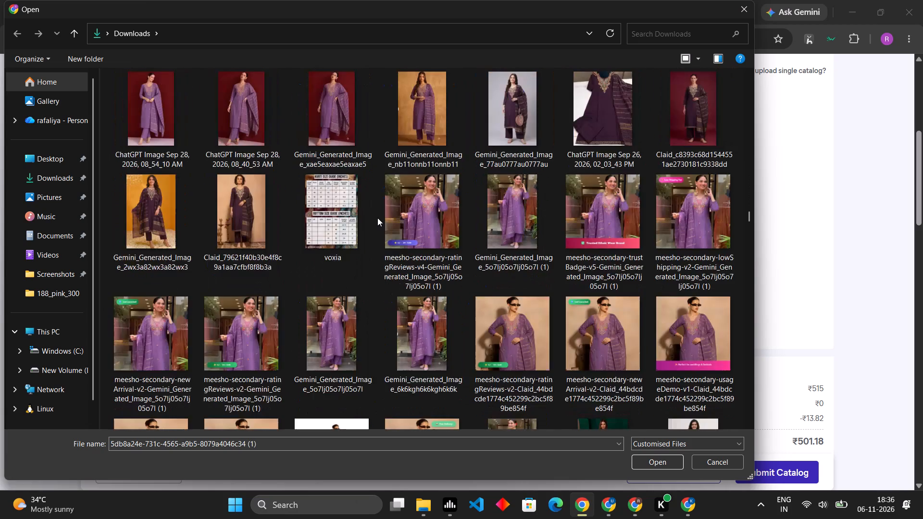
{"action": "scroll", "coordinate": [377, 218], "scroll_direction": "down", "scroll_amount": 3}
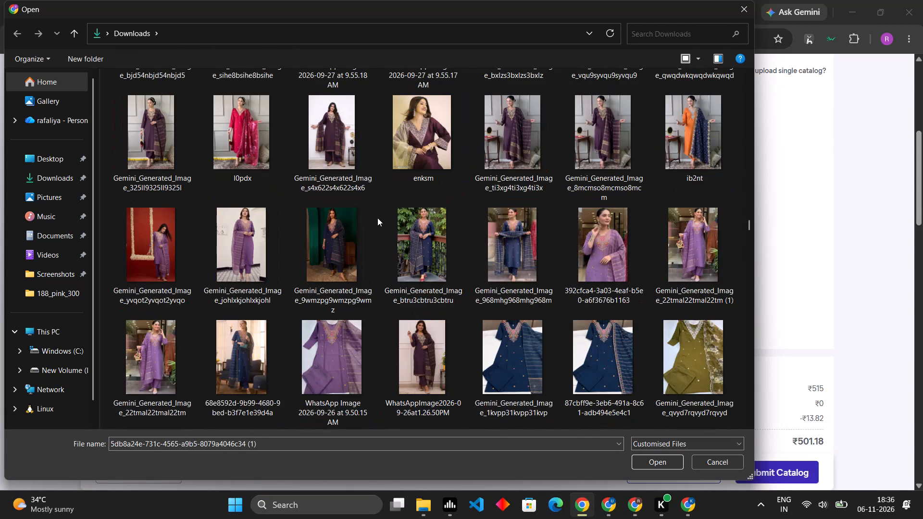
{"action": "scroll", "coordinate": [377, 218], "scroll_direction": "down", "scroll_amount": 3}
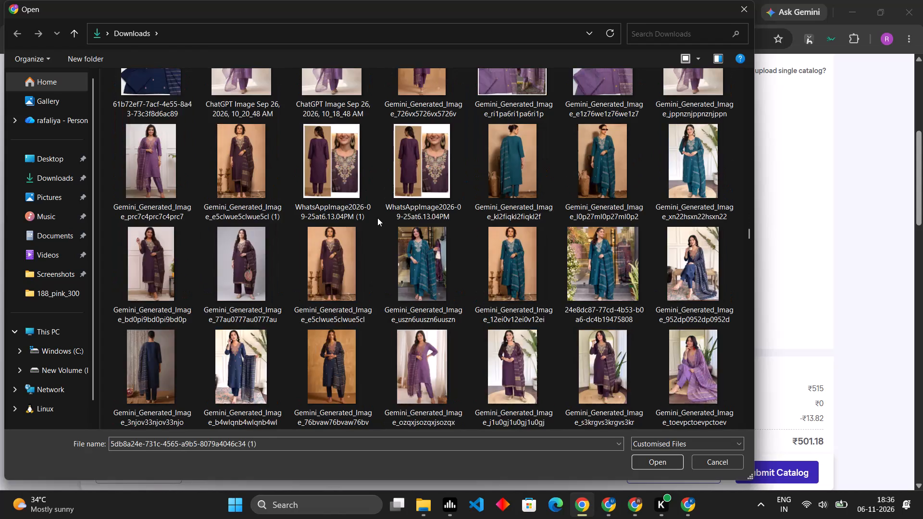
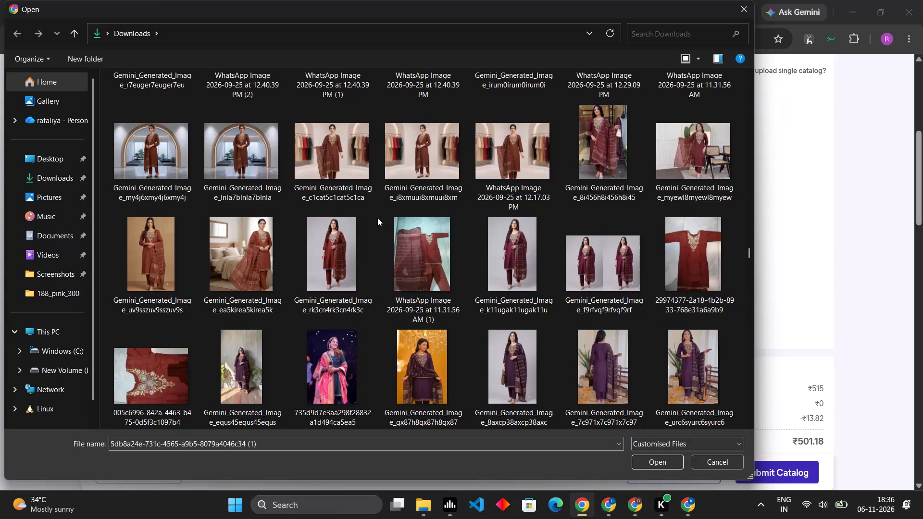
Finish browsing the older Downloads images and upload the selected back-and-neckline photo as the second product image.
{"action": "scroll", "coordinate": [377, 218], "scroll_direction": "up", "scroll_amount": 2}
{"action": "scroll", "coordinate": [377, 218], "scroll_direction": "down", "scroll_amount": 1}
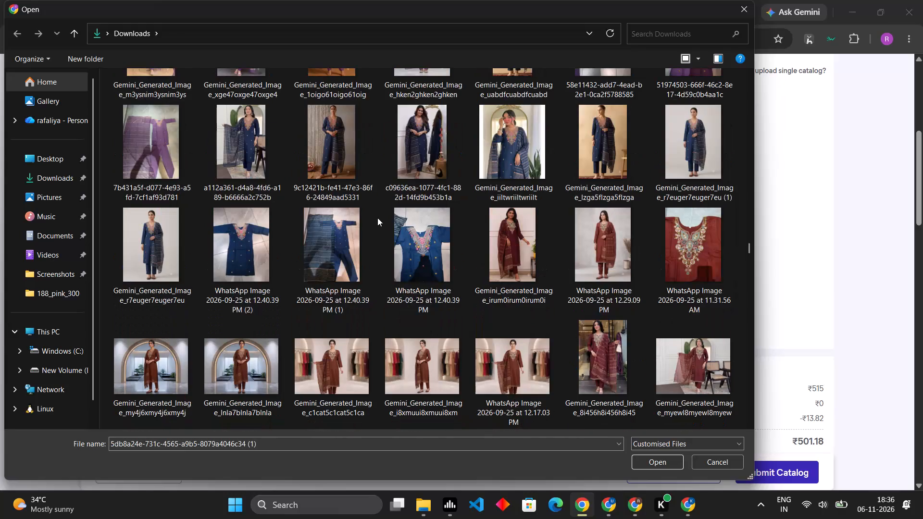
{"action": "scroll", "coordinate": [377, 218], "scroll_direction": "down", "scroll_amount": 2}
{"action": "scroll", "coordinate": [377, 218], "scroll_direction": "up", "scroll_amount": 1}
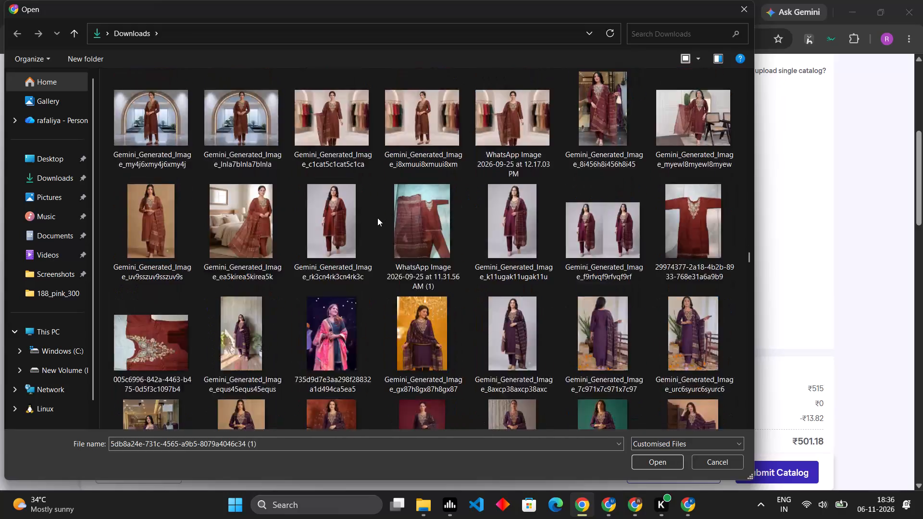
{"action": "scroll", "coordinate": [377, 218], "scroll_direction": "up", "scroll_amount": 5}
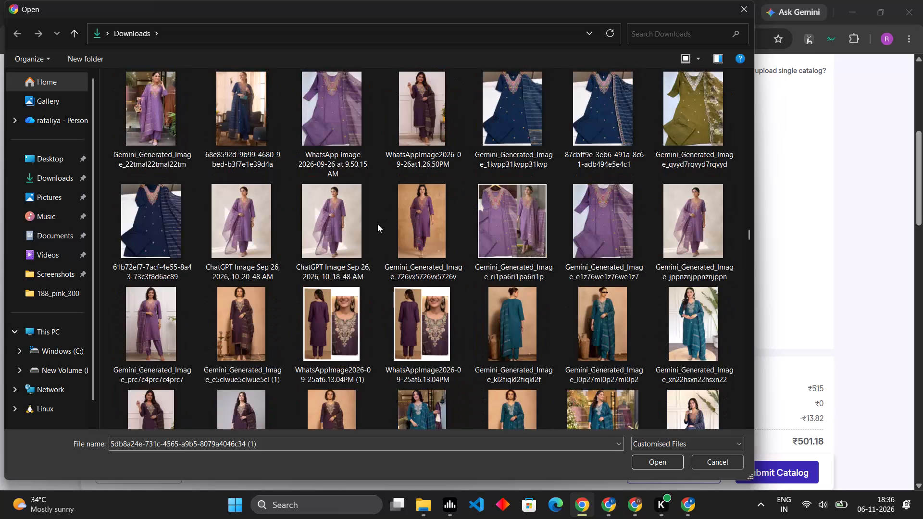
{"action": "left_click", "coordinate": [661, 460]}
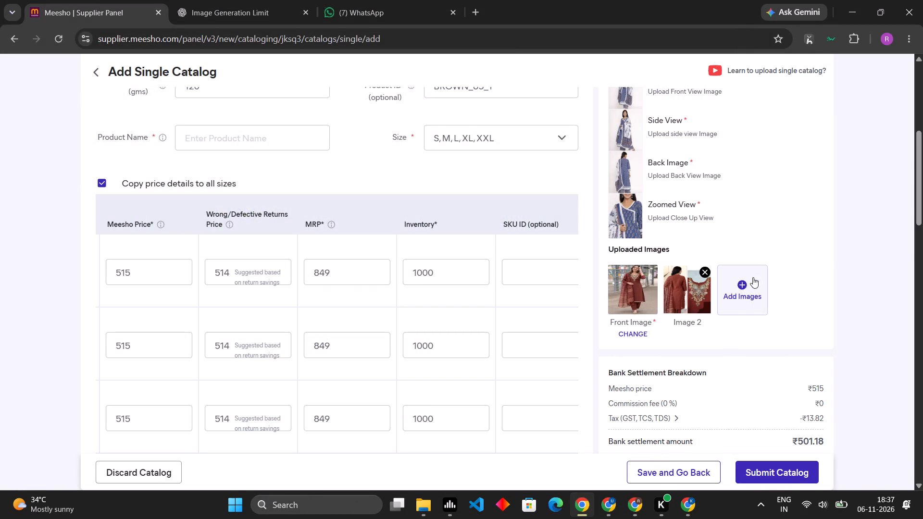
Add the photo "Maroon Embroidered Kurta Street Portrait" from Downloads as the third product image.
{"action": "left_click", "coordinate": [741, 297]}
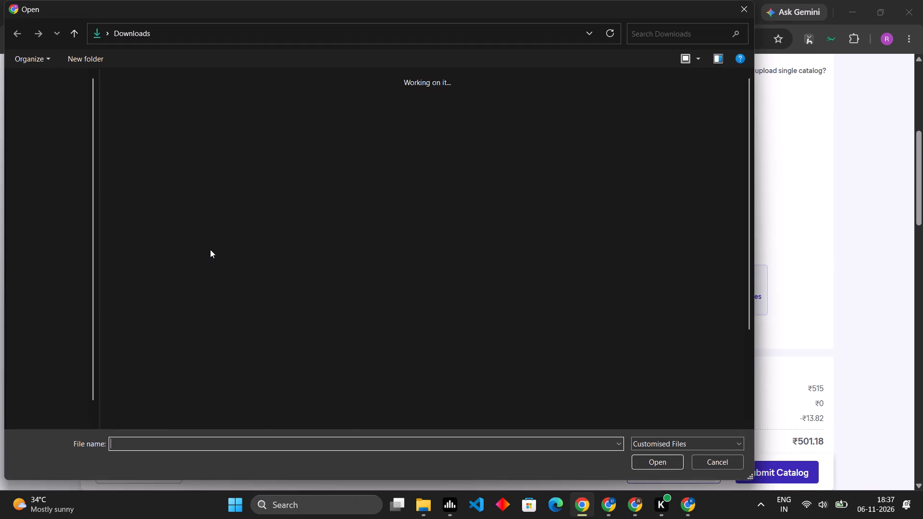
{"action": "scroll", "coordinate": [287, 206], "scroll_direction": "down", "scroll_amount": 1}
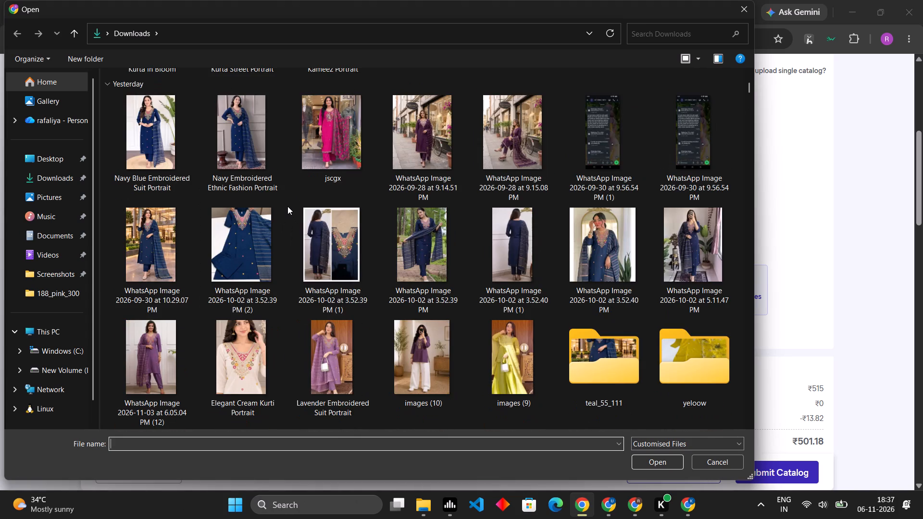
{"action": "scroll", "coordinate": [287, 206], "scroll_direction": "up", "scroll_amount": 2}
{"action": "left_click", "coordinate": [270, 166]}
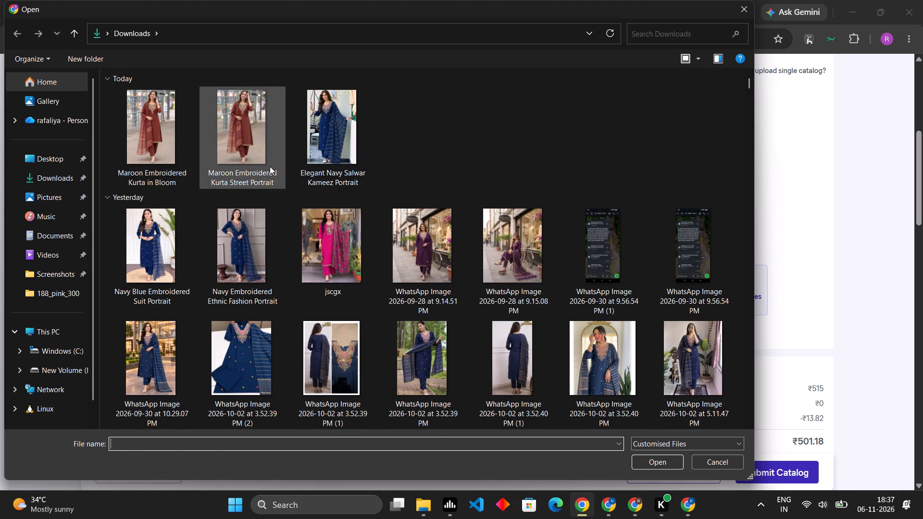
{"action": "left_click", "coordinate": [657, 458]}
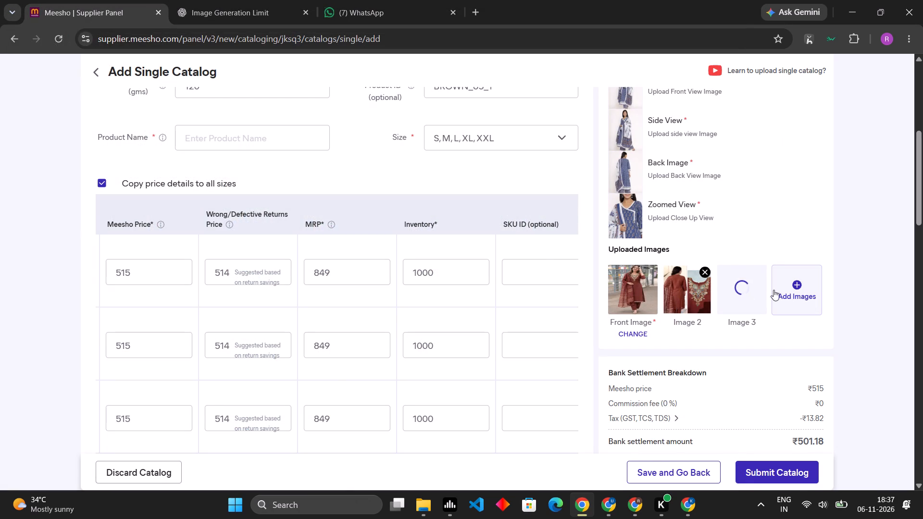
Add the photo "Maroon Embroidered Kurta in Bloom" from Downloads to the product images.
{"action": "left_click", "coordinate": [796, 287]}
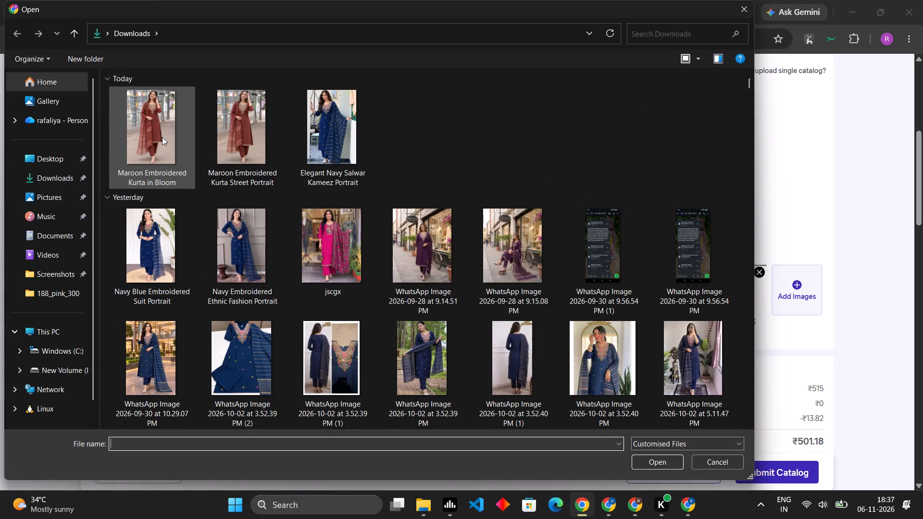
{"action": "left_click", "coordinate": [160, 136]}
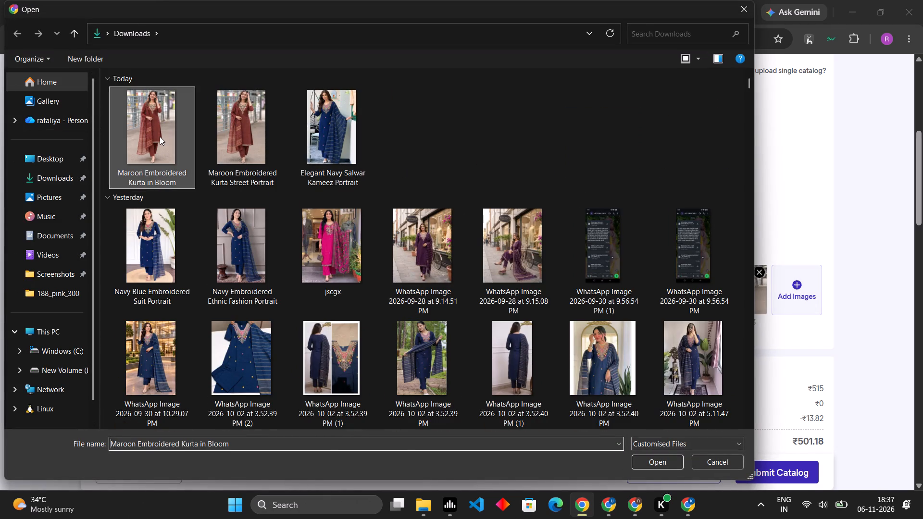
{"action": "left_click", "coordinate": [637, 456]}
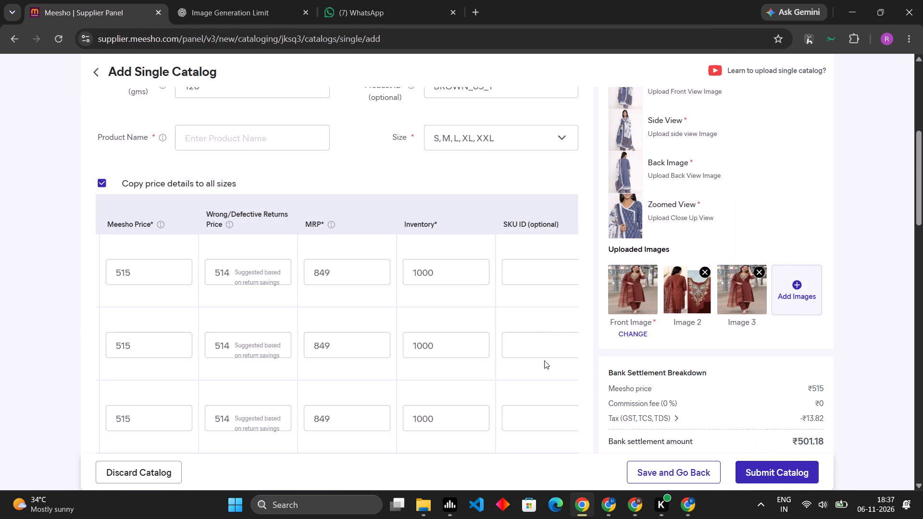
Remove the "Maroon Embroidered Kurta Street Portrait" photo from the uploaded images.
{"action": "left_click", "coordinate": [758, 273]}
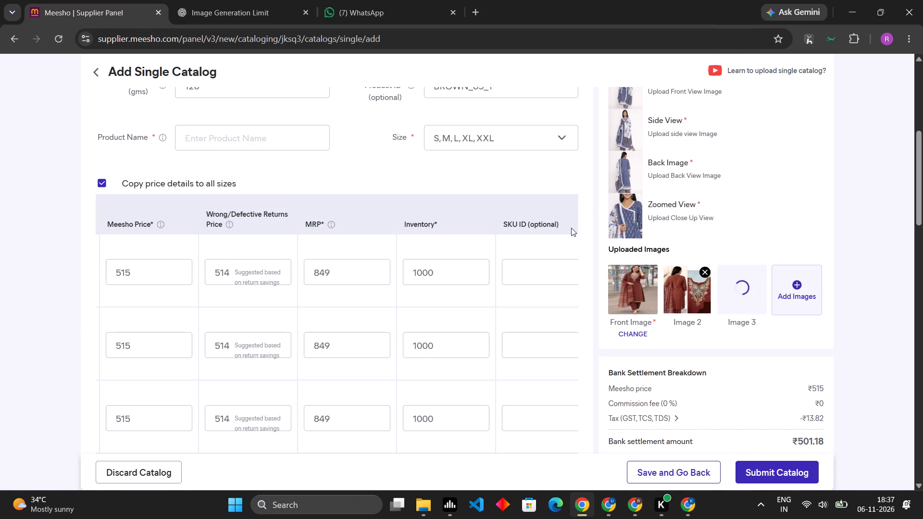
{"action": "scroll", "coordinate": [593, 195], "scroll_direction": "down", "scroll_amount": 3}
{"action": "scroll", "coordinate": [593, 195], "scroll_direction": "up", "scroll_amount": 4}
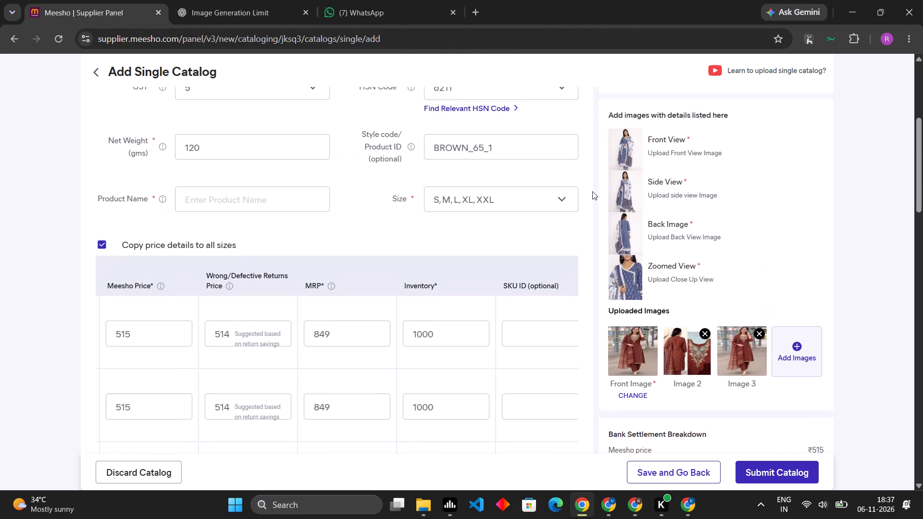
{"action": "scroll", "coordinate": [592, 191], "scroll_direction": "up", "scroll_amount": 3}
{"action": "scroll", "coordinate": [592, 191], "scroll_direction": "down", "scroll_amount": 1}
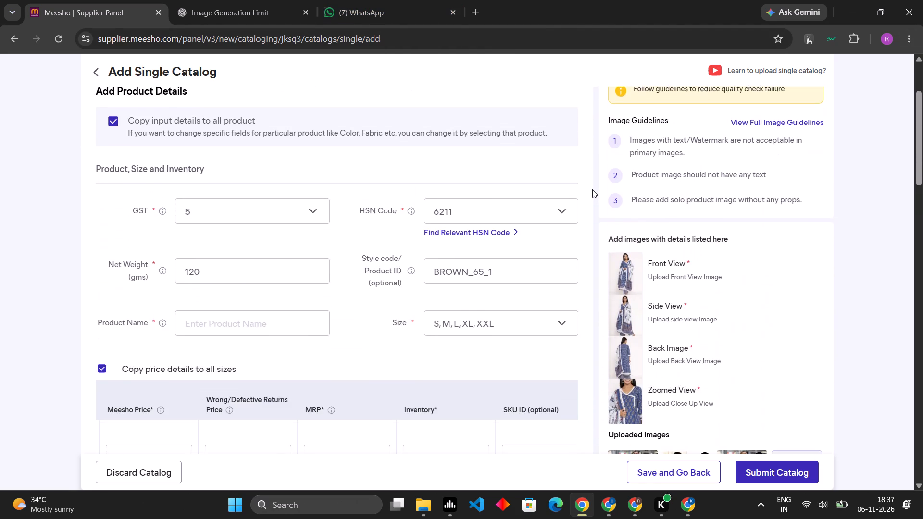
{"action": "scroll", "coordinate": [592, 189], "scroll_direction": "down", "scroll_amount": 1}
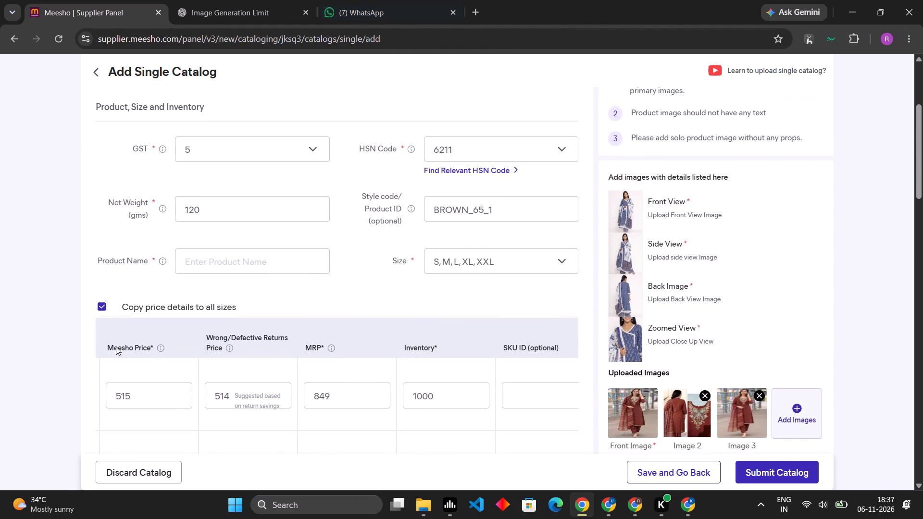
Set the product's net weight to 140 grams.
{"action": "left_click", "coordinate": [197, 215]}
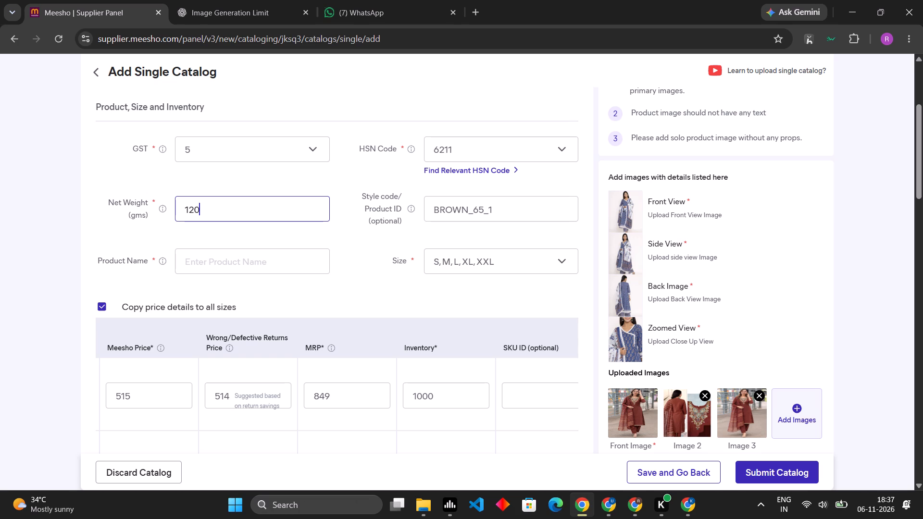
{"action": "left_click", "coordinate": [194, 212]}
{"action": "key", "text": "BackSpace"}
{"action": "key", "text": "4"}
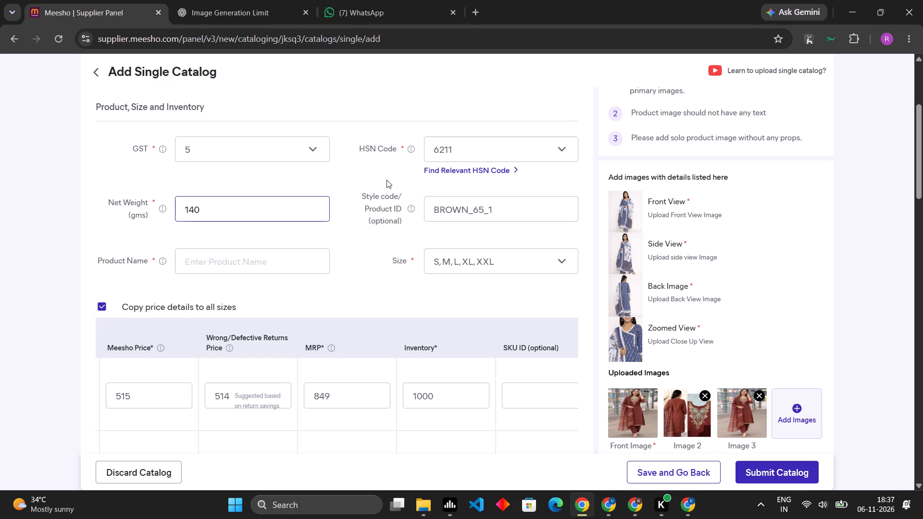
{"action": "left_click", "coordinate": [386, 180]}
Add the maroon kurta close-up "WhatsApp Image 2026-10-30 at 11.58.08 AM" from Downloads as the fourth product image.
{"action": "scroll", "coordinate": [594, 172], "scroll_direction": "down", "scroll_amount": 3}
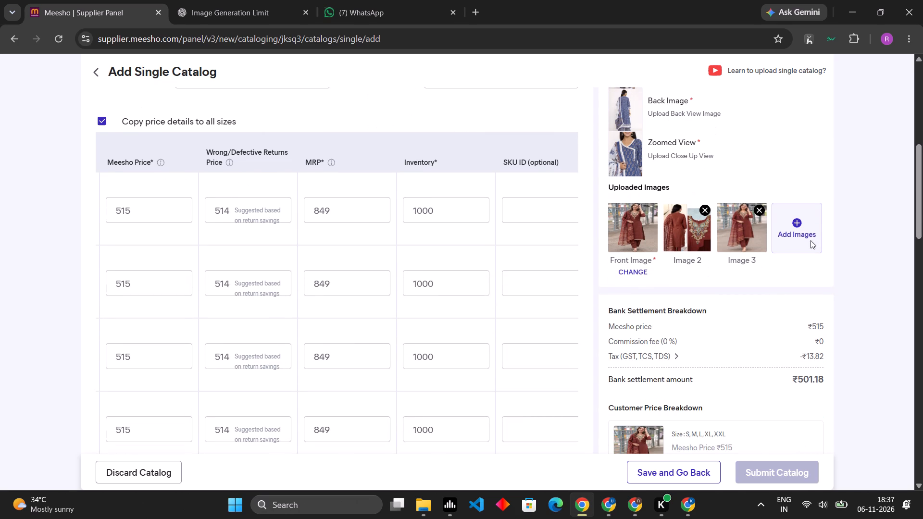
{"action": "left_click", "coordinate": [801, 228]}
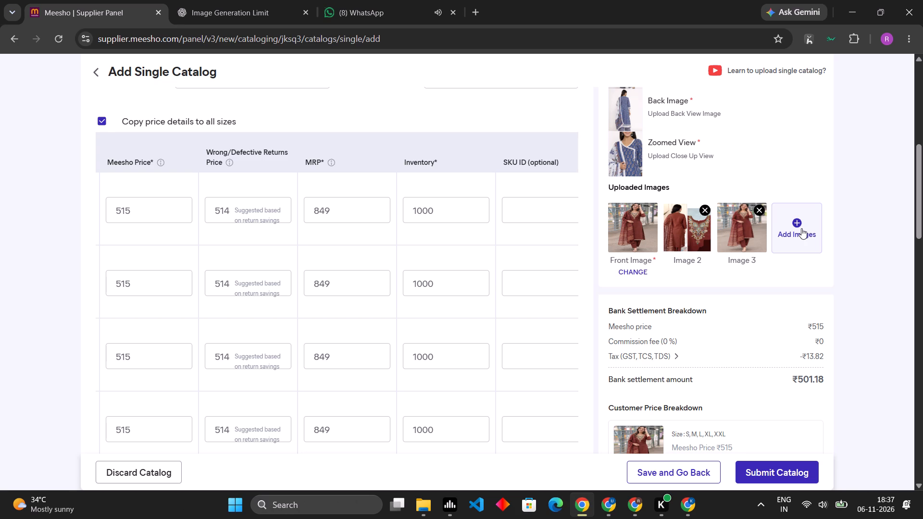
{"action": "left_click", "coordinate": [405, 0]}
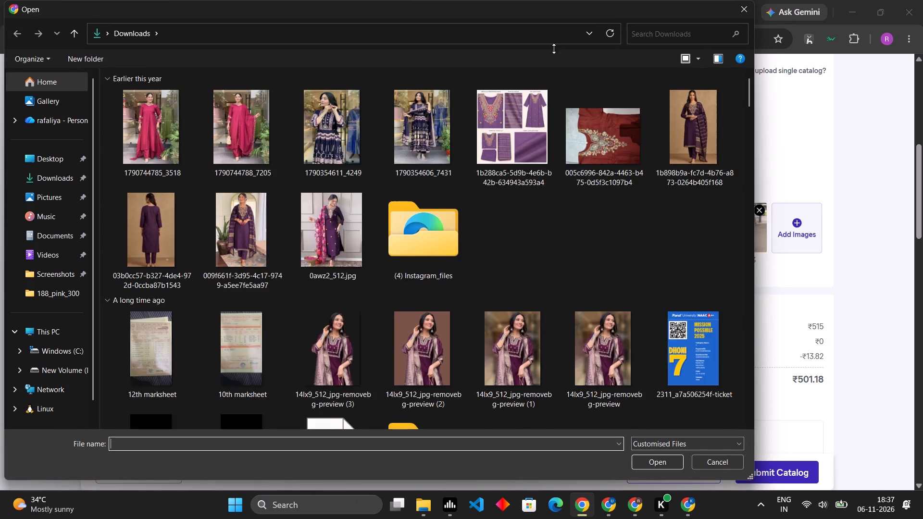
{"action": "scroll", "coordinate": [370, 201], "scroll_direction": "down", "scroll_amount": 3}
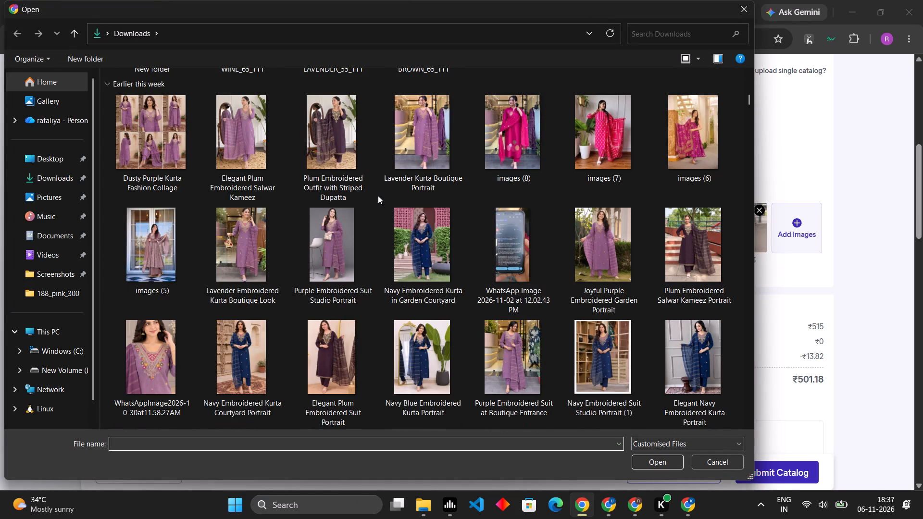
{"action": "scroll", "coordinate": [378, 195], "scroll_direction": "down", "scroll_amount": 2}
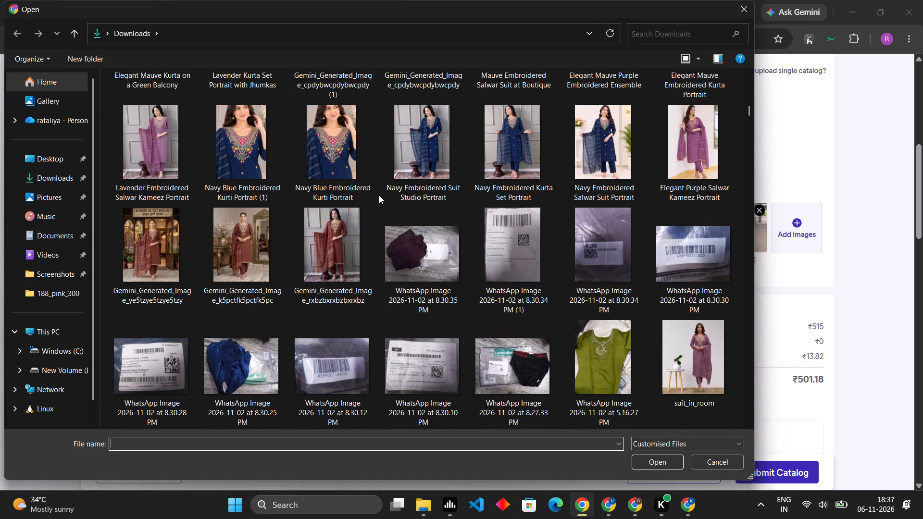
{"action": "scroll", "coordinate": [379, 195], "scroll_direction": "down", "scroll_amount": 2}
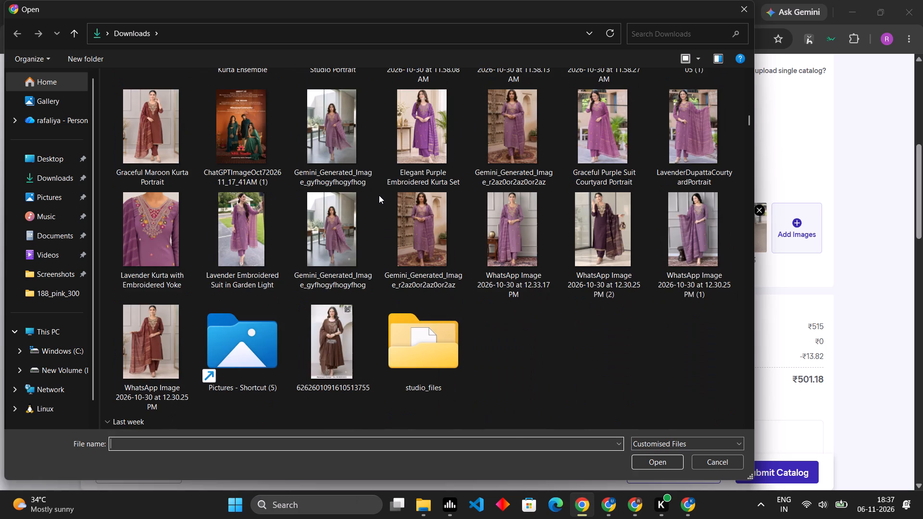
{"action": "scroll", "coordinate": [379, 195], "scroll_direction": "up", "scroll_amount": 1}
{"action": "scroll", "coordinate": [379, 195], "scroll_direction": "down", "scroll_amount": 2}
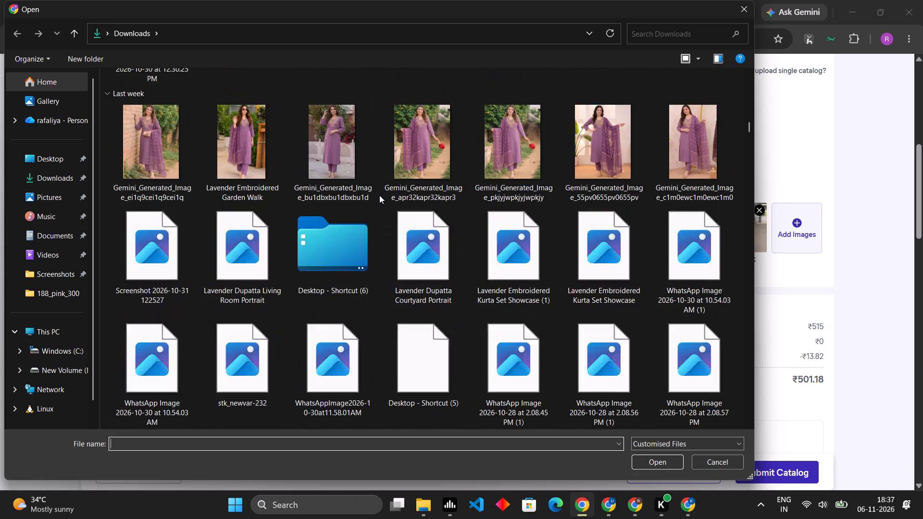
{"action": "scroll", "coordinate": [379, 195], "scroll_direction": "up", "scroll_amount": 2}
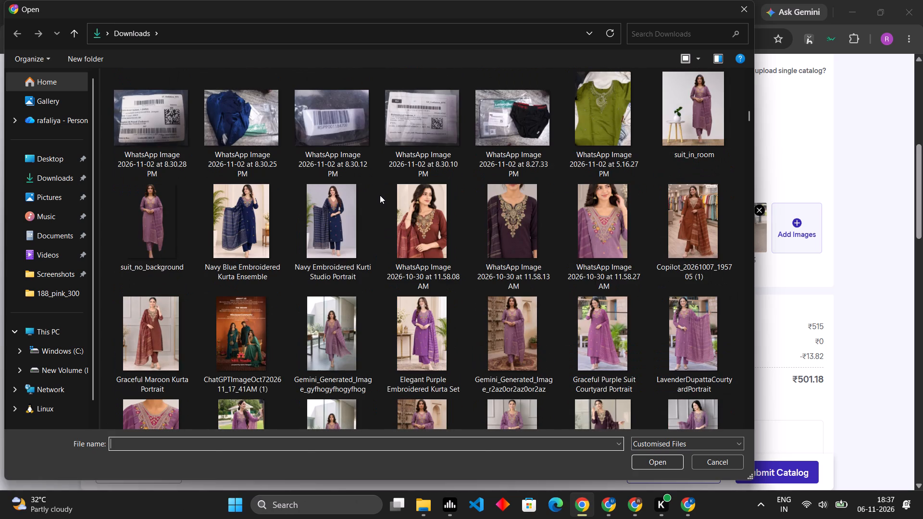
{"action": "left_click", "coordinate": [419, 219]}
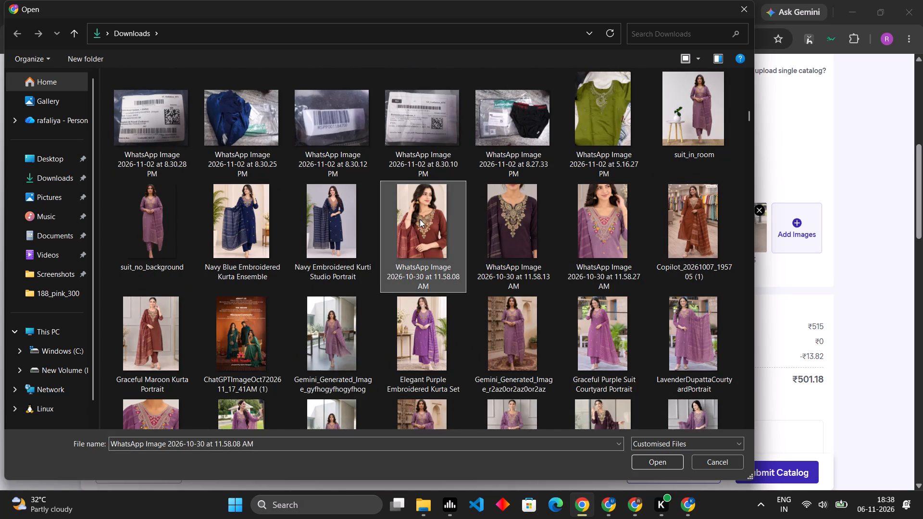
{"action": "left_click", "coordinate": [665, 462]}
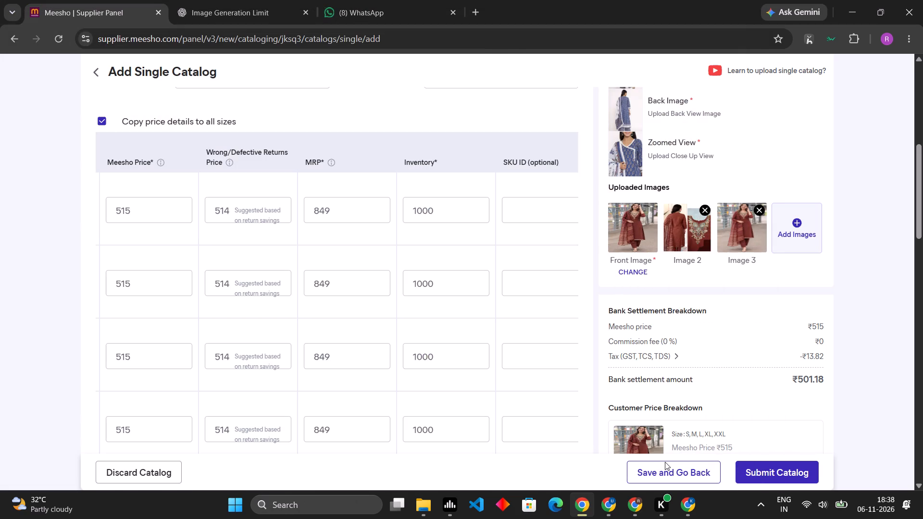
{"action": "right_click", "coordinate": [786, 234]}
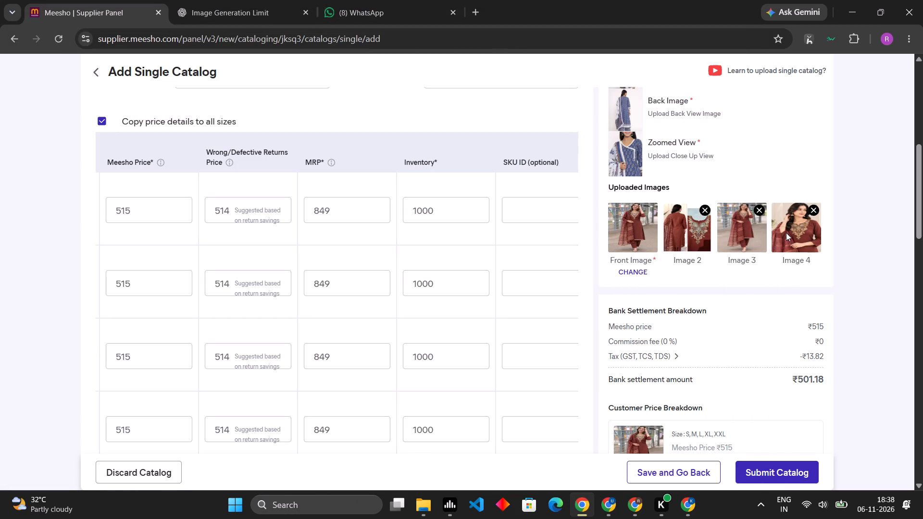
In File Explorer, find the maroon close-up "WhatsApp Image 2026-10-30 at 11.58.08 AM" in Downloads, examine it enlarged, and return to the catalog form.
{"action": "left_click", "coordinate": [425, 517]}
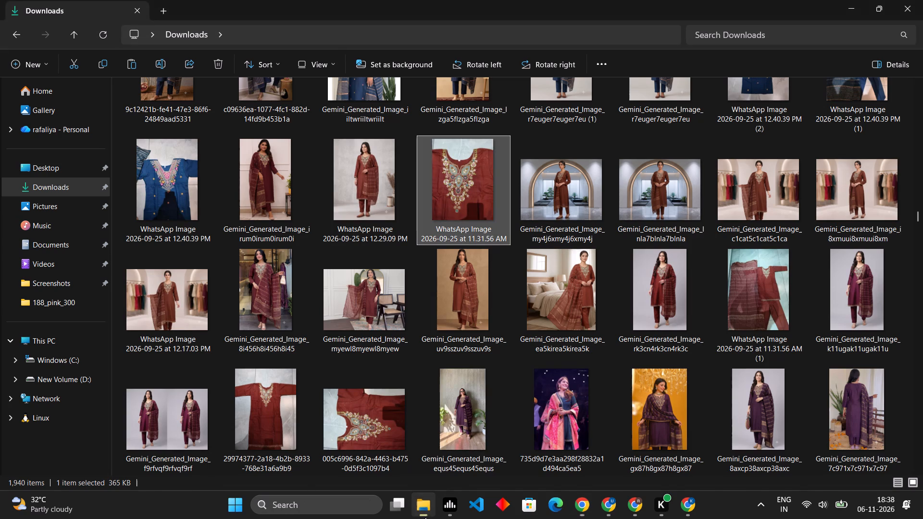
{"action": "scroll", "coordinate": [434, 192], "scroll_direction": "up", "scroll_amount": 17}
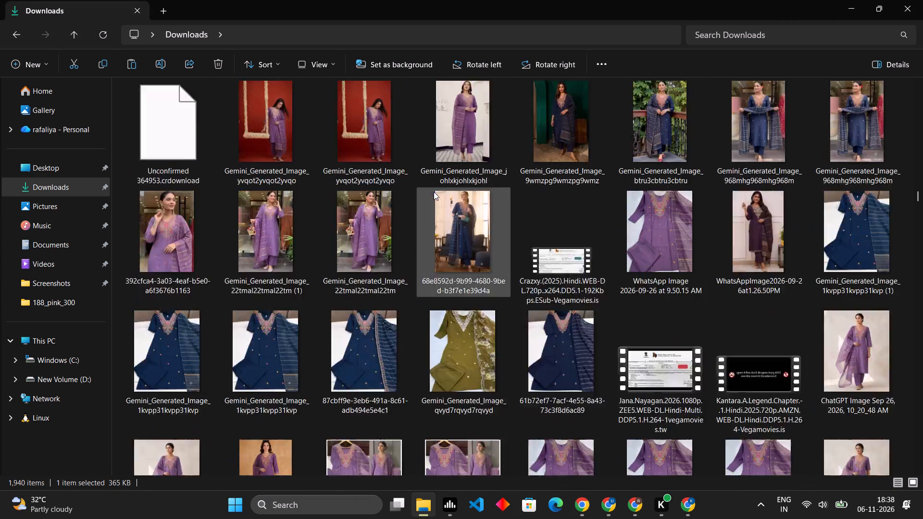
{"action": "scroll", "coordinate": [434, 192], "scroll_direction": "up", "scroll_amount": 20}
{"action": "scroll", "coordinate": [434, 192], "scroll_direction": "up", "scroll_amount": 11}
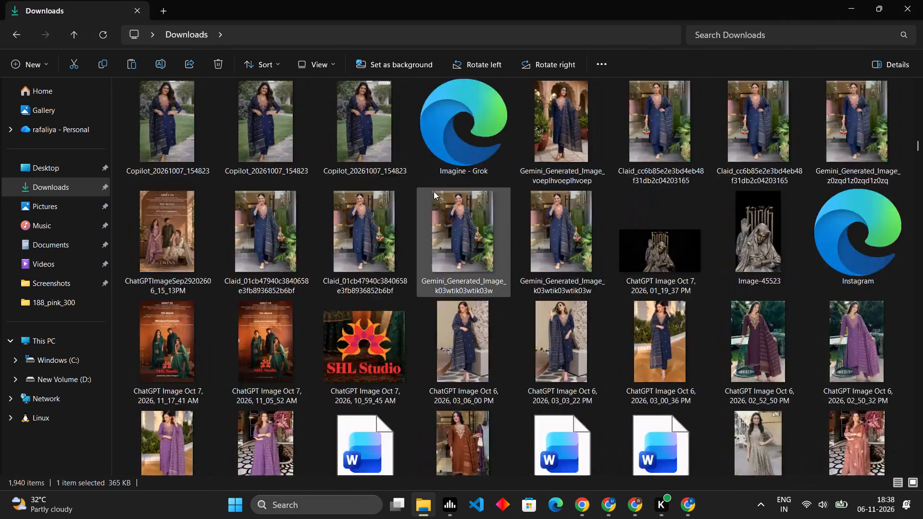
{"action": "scroll", "coordinate": [434, 191], "scroll_direction": "up", "scroll_amount": 10}
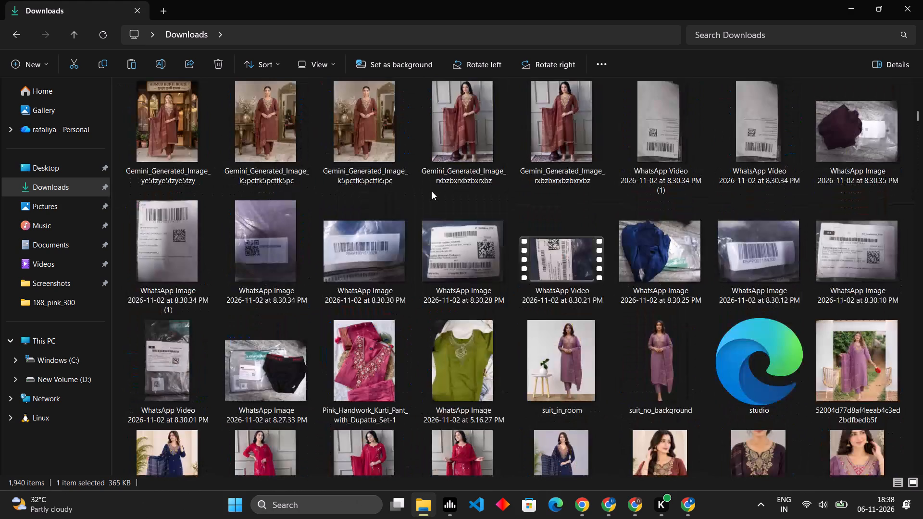
{"action": "scroll", "coordinate": [431, 191], "scroll_direction": "up", "scroll_amount": 7}
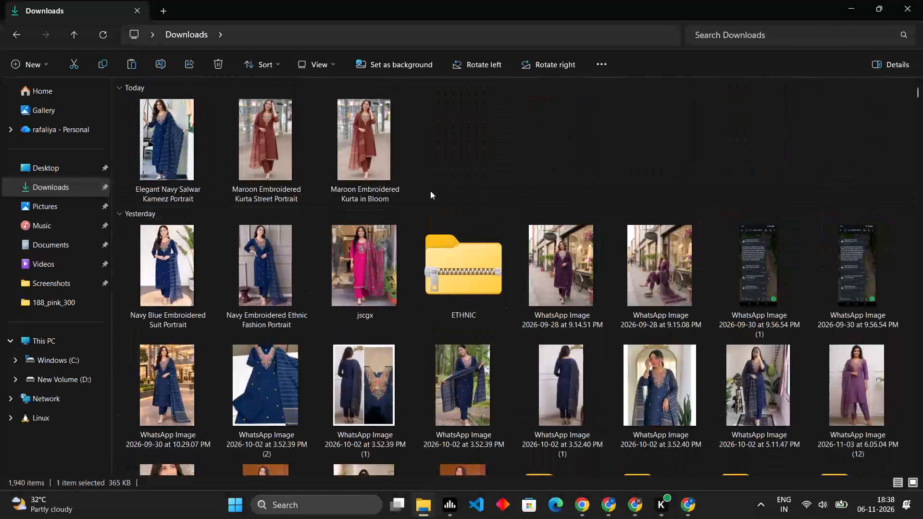
{"action": "scroll", "coordinate": [427, 192], "scroll_direction": "down", "scroll_amount": 3}
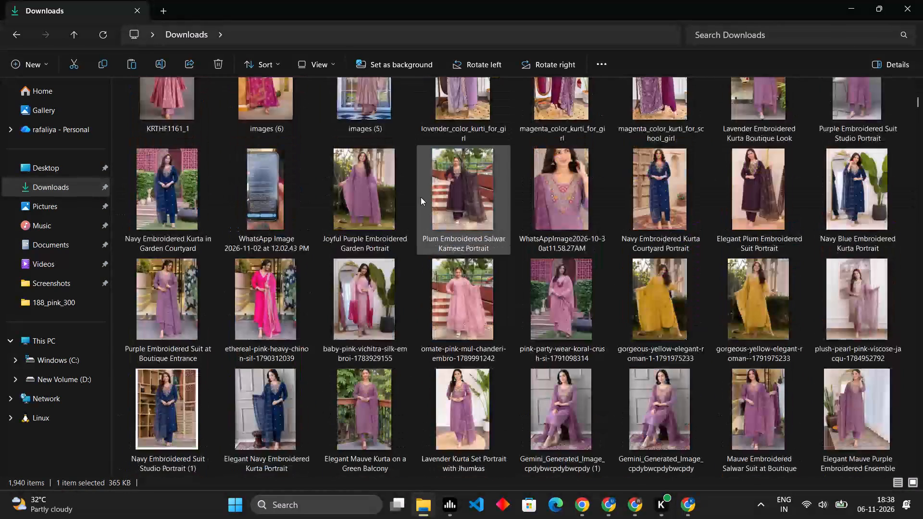
{"action": "scroll", "coordinate": [421, 197], "scroll_direction": "down", "scroll_amount": 2}
{"action": "scroll", "coordinate": [421, 197], "scroll_direction": "up", "scroll_amount": 2}
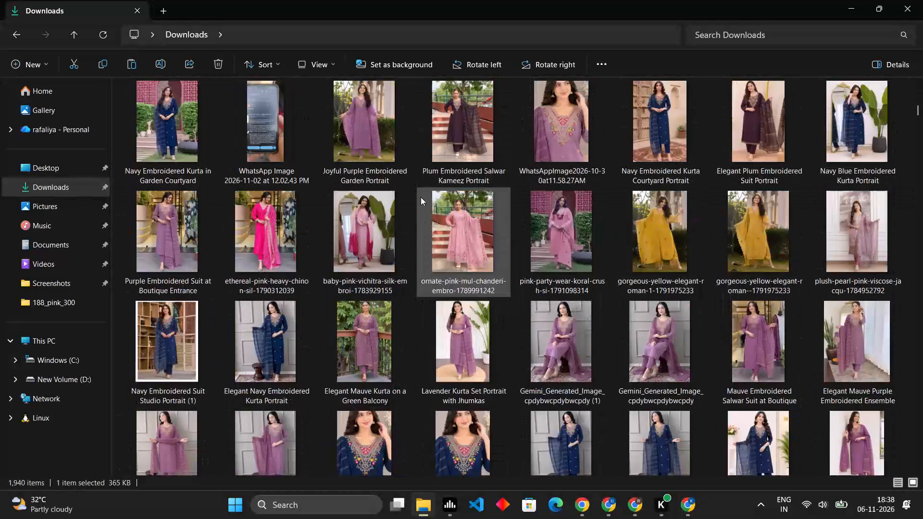
{"action": "scroll", "coordinate": [421, 197], "scroll_direction": "down", "scroll_amount": 2}
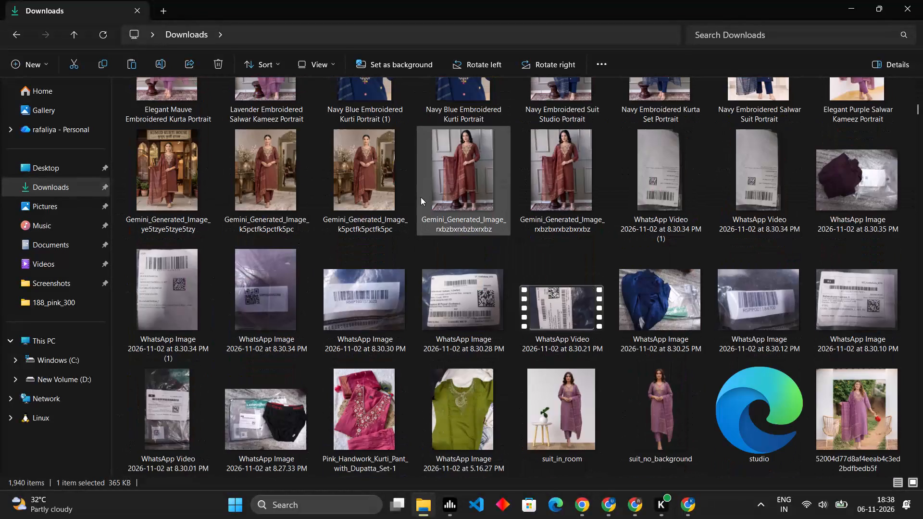
{"action": "scroll", "coordinate": [421, 197], "scroll_direction": "down", "scroll_amount": 1}
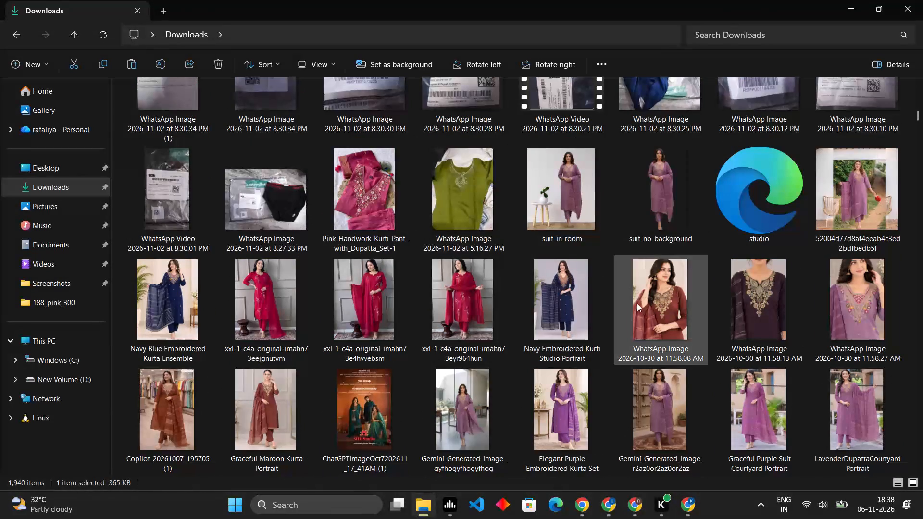
{"action": "double_click", "coordinate": [637, 303]}
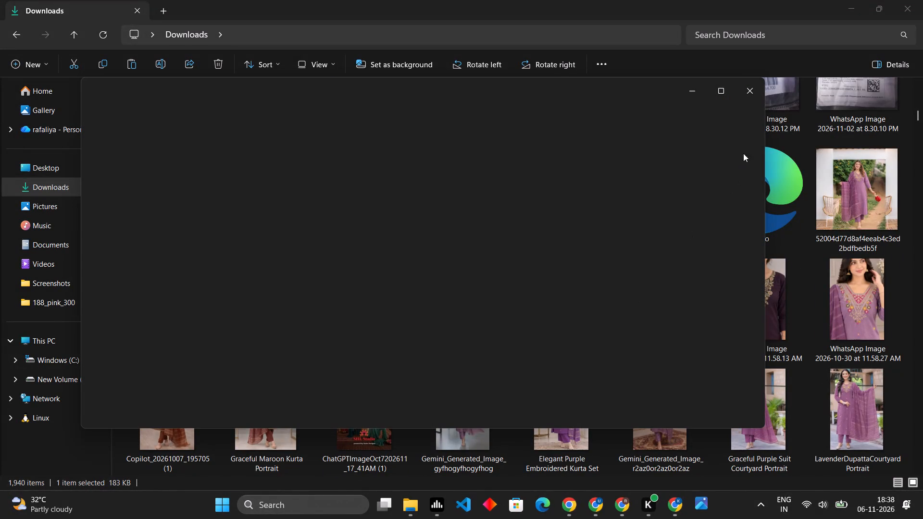
{"action": "left_click", "coordinate": [734, 94]}
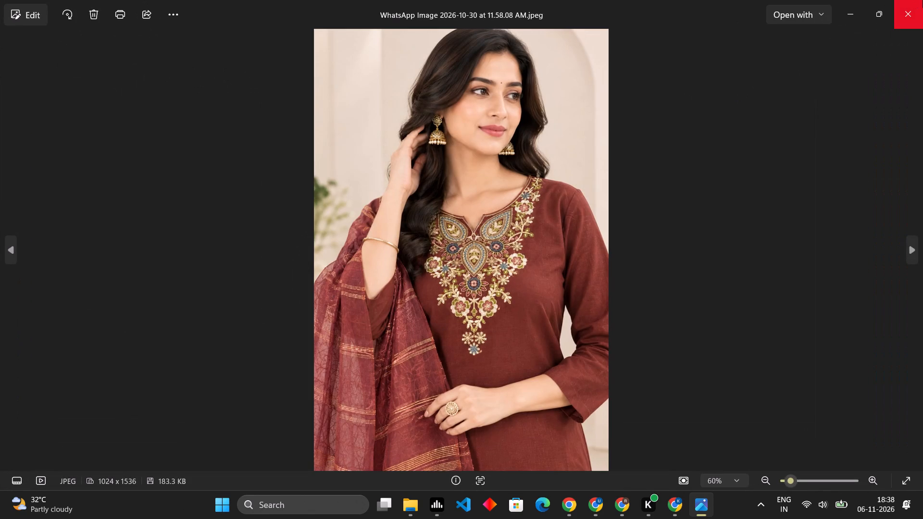
{"action": "left_click", "coordinate": [922, 0]}
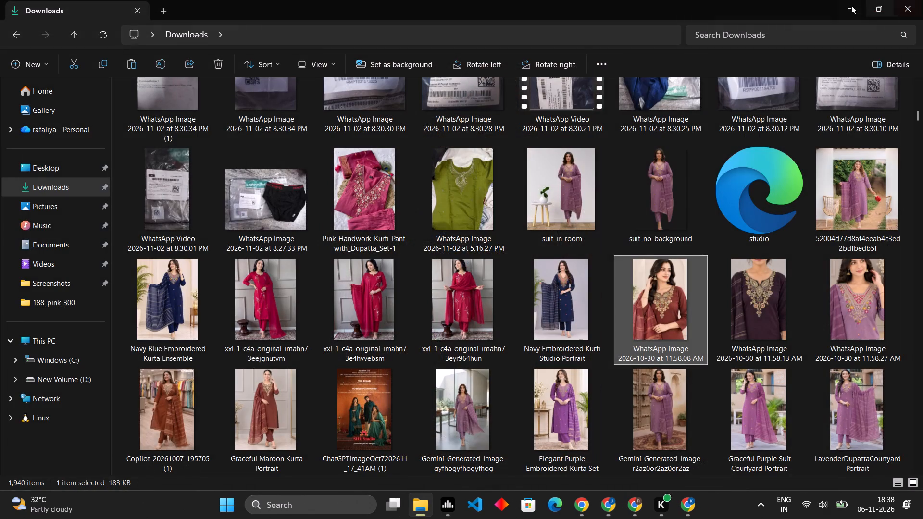
{"action": "left_click", "coordinate": [847, 7]}
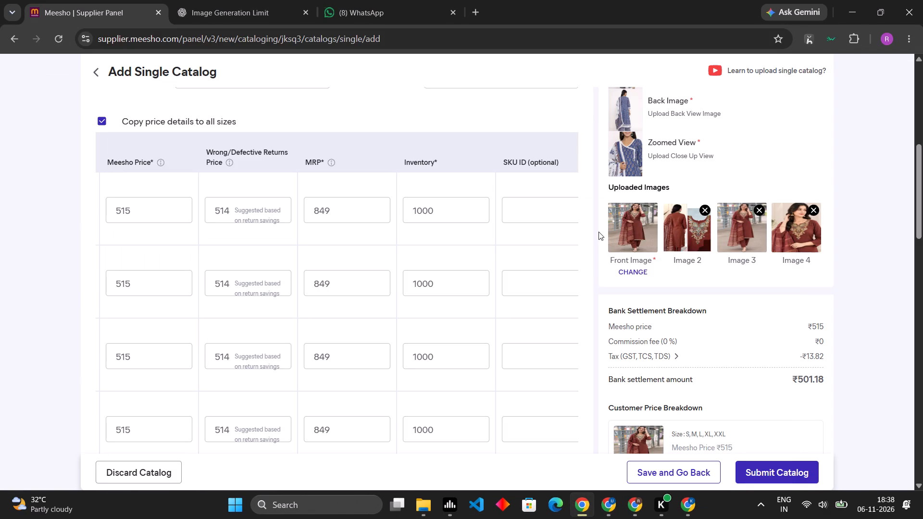
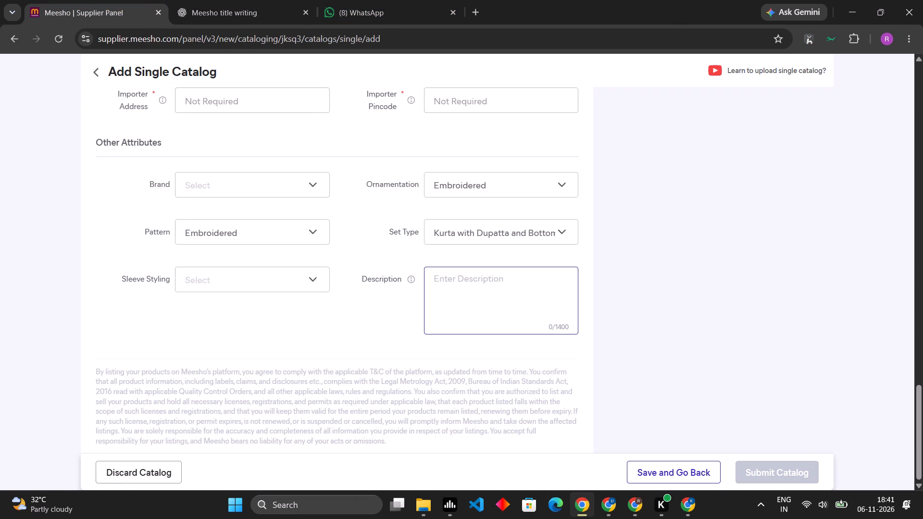
{"action": "key", "text": "ctrl+v"}
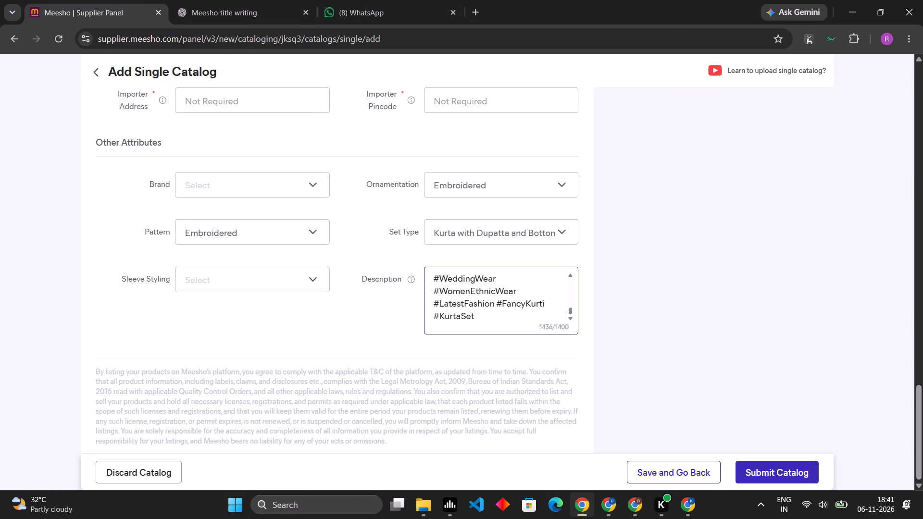
Delete the "**TRENDING HASHTAGS**" heading from the pasted description.
{"action": "scroll", "coordinate": [499, 274], "scroll_direction": "up", "scroll_amount": 3}
{"action": "left_click", "coordinate": [487, 277]}
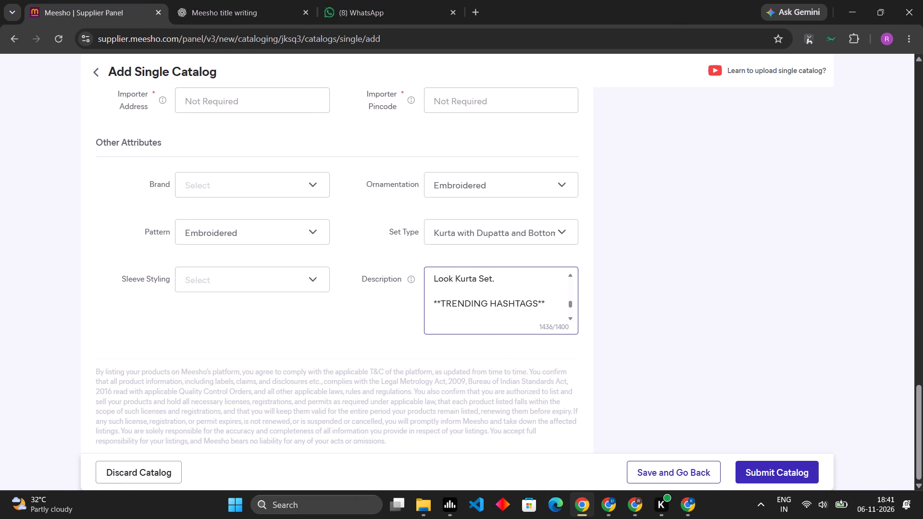
{"action": "triple_click", "coordinate": [484, 309]}
{"action": "key", "text": "BackSpace"}
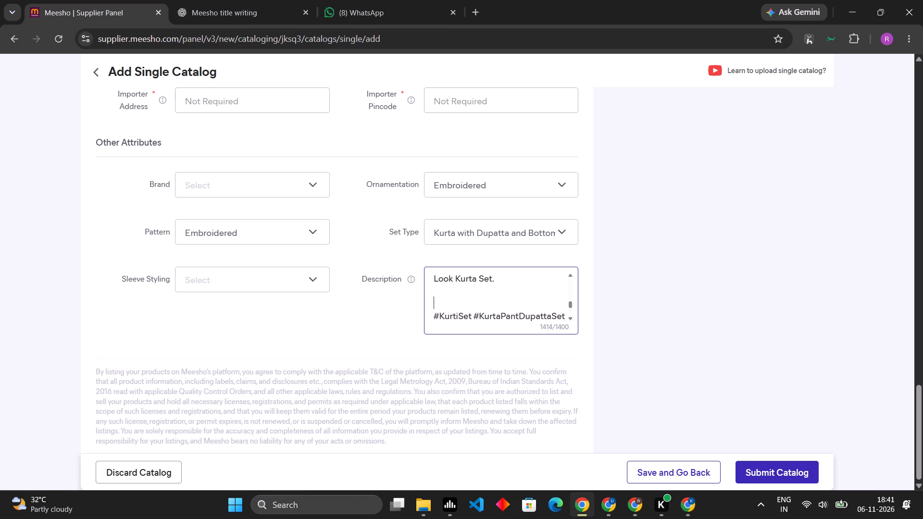
Delete the SEO keywords heading and the extra blank line above the keyword list in the description.
{"action": "scroll", "coordinate": [482, 301], "scroll_direction": "up", "scroll_amount": 5}
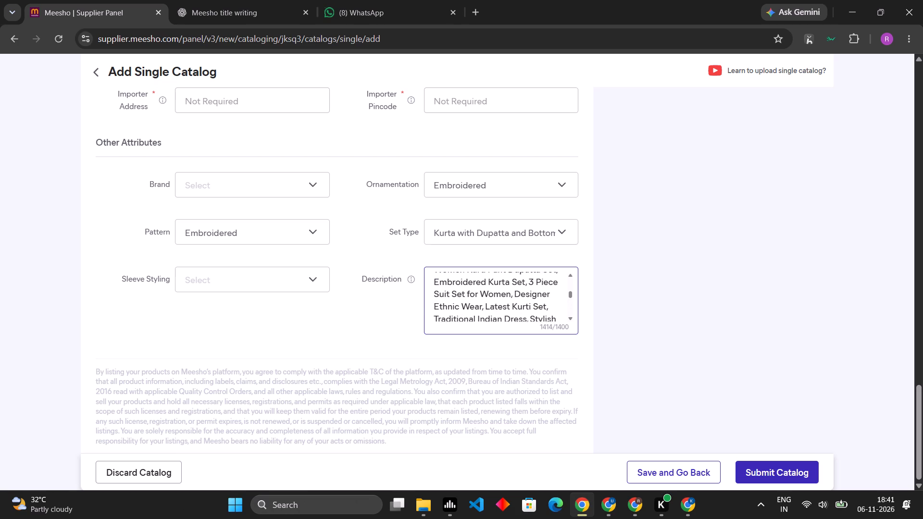
{"action": "triple_click", "coordinate": [480, 293]}
{"action": "key", "text": "BackSpace"}
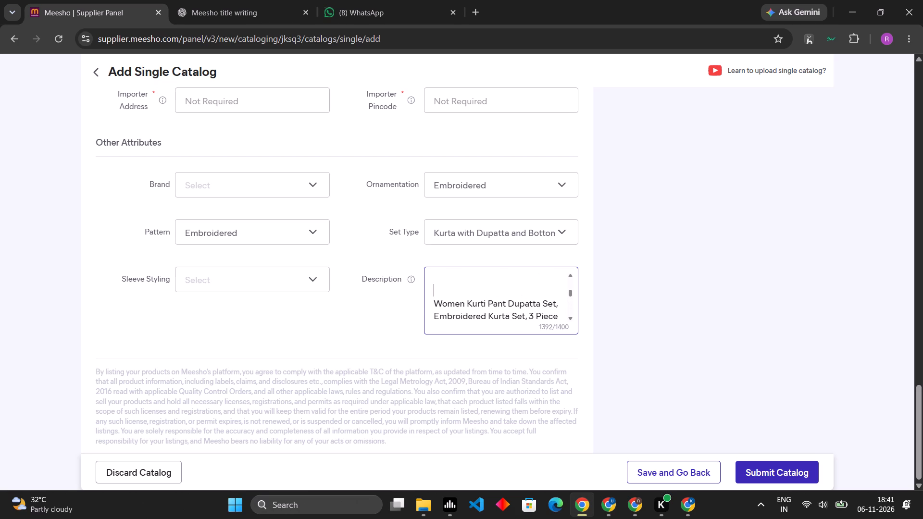
{"action": "key", "text": "BackSpace"}
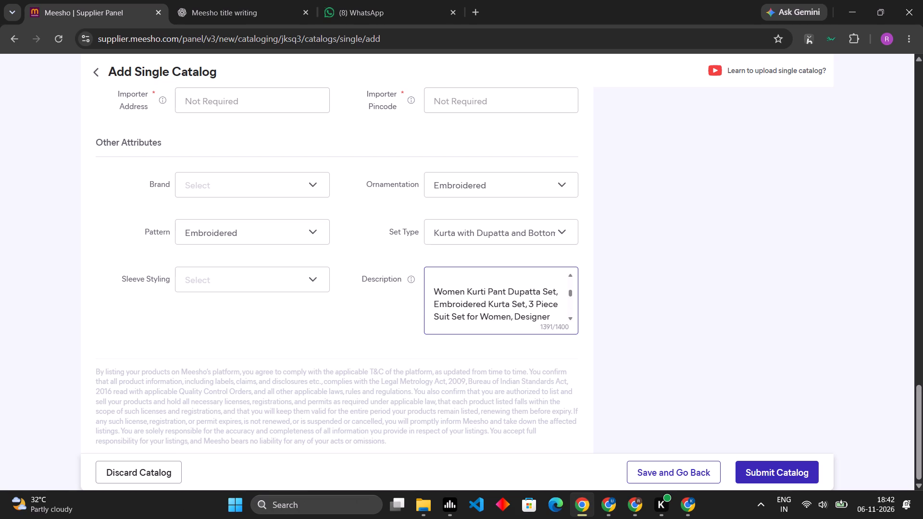
Delete the "**PRODUCT DESCRIPTION**" heading and the empty line before "Enhance your ethnic wardrobe" at the start of the description.
{"action": "scroll", "coordinate": [464, 294], "scroll_direction": "up", "scroll_amount": 8}
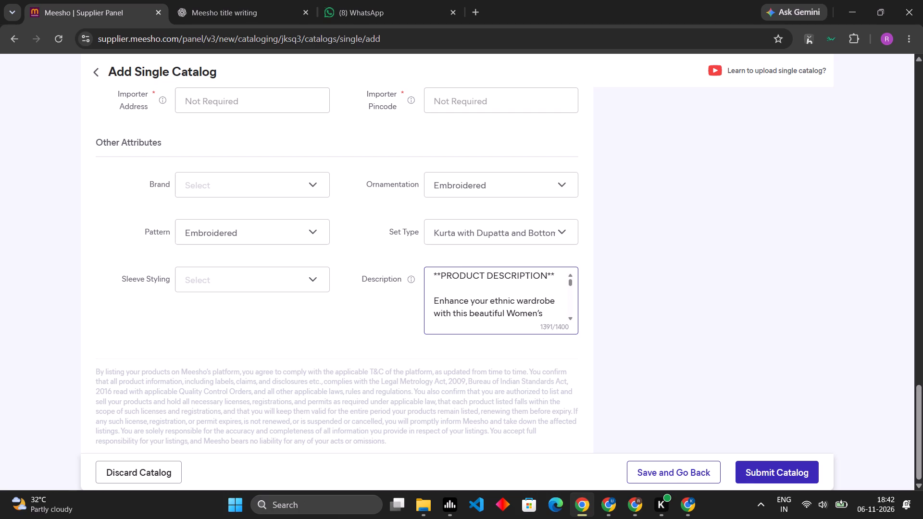
{"action": "scroll", "coordinate": [464, 294], "scroll_direction": "up", "scroll_amount": 2}
{"action": "triple_click", "coordinate": [468, 280]}
{"action": "key", "text": "BackSpace"}
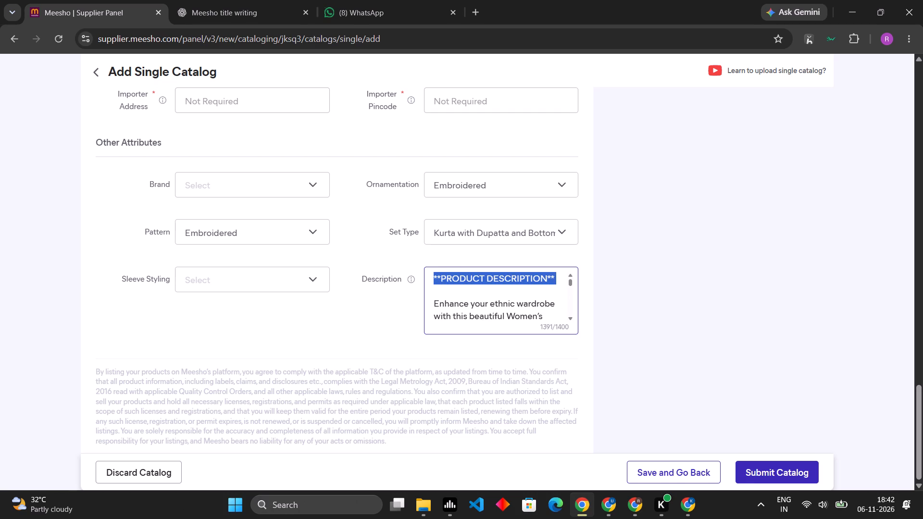
{"action": "left_click", "coordinate": [433, 287]}
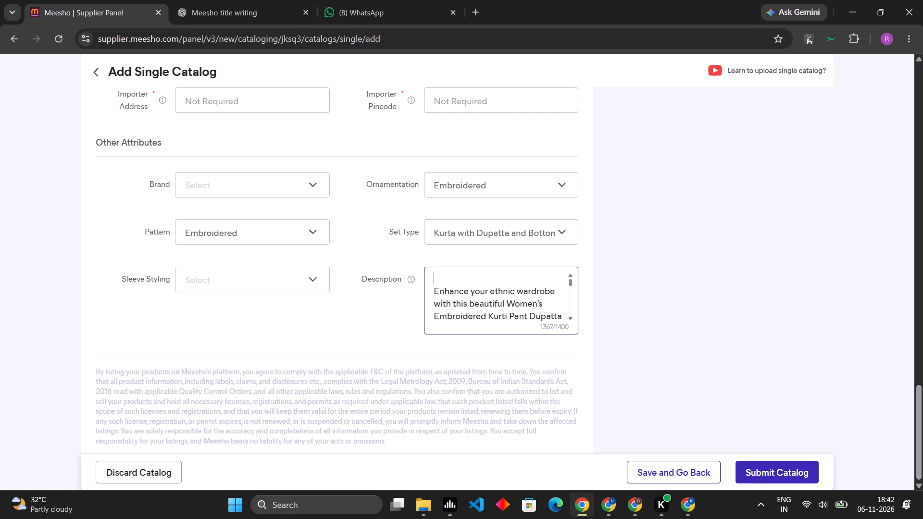
{"action": "key", "text": "BackSpace"}
{"action": "left_click", "coordinate": [433, 287]}
{"action": "left_click", "coordinate": [436, 291]}
{"action": "key", "text": "BackSpace"}
Set the kurta's Neck attribute to Notch in the product details.
{"action": "scroll", "coordinate": [342, 308], "scroll_direction": "up", "scroll_amount": 3}
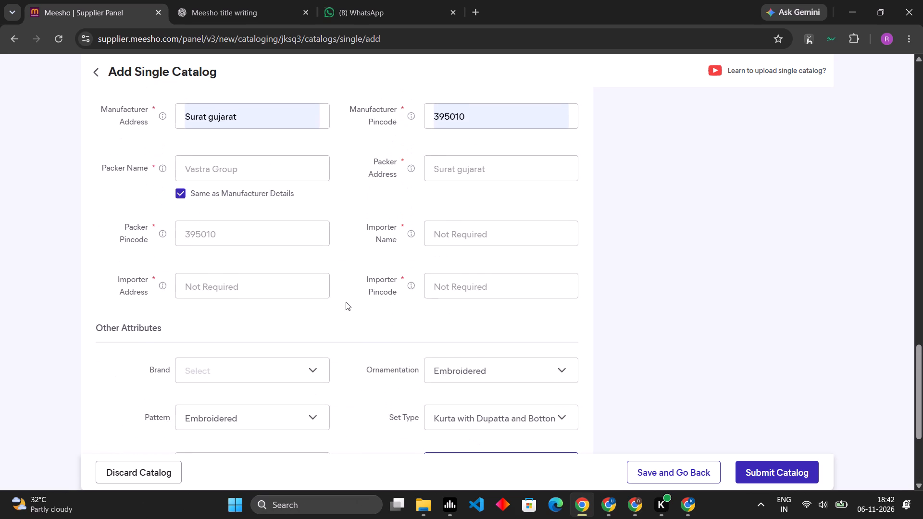
{"action": "scroll", "coordinate": [346, 302], "scroll_direction": "up", "scroll_amount": 6}
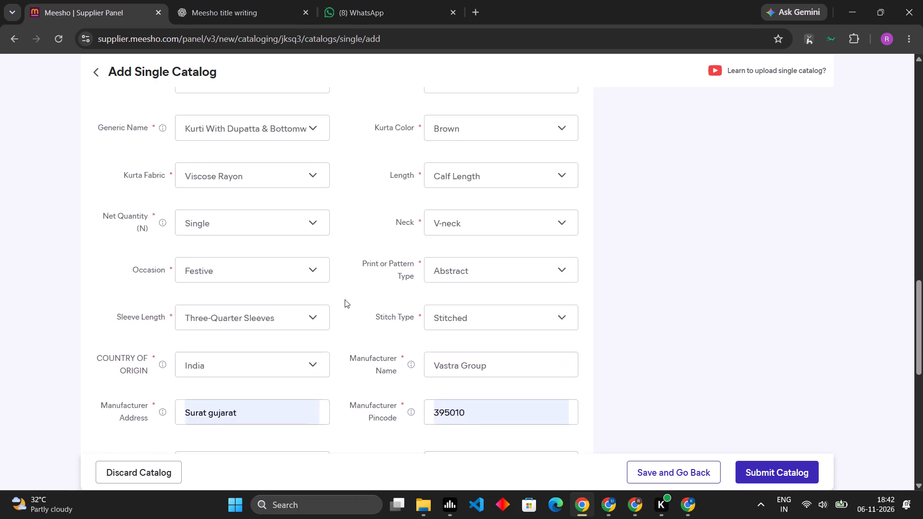
{"action": "scroll", "coordinate": [345, 299], "scroll_direction": "down", "scroll_amount": 1}
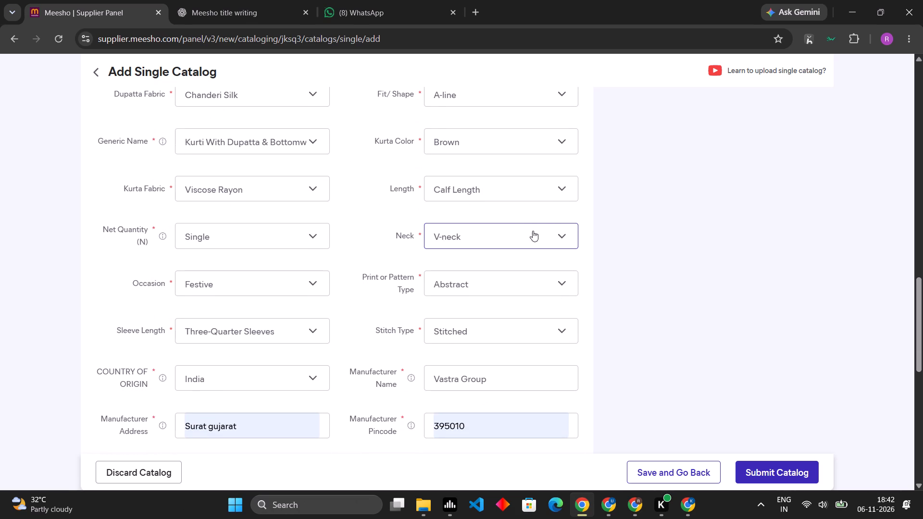
{"action": "left_click", "coordinate": [554, 238]}
{"action": "left_click", "coordinate": [480, 269]}
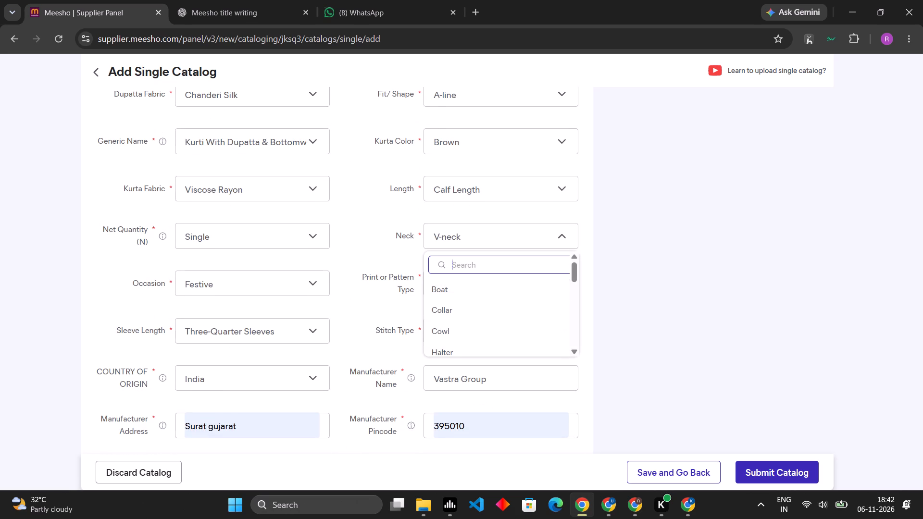
{"action": "key", "text": "n"}
{"action": "left_click", "coordinate": [466, 318]}
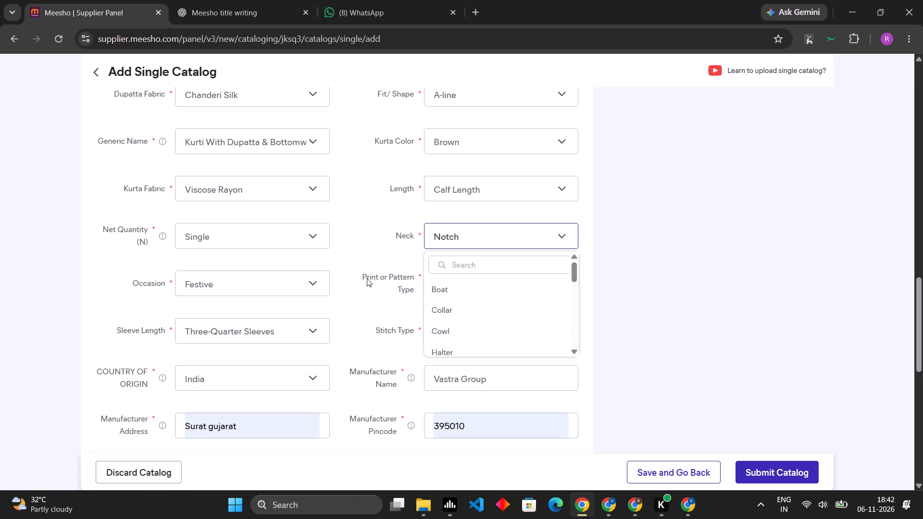
{"action": "left_click", "coordinate": [340, 254]}
Check the prices, inventory, uploaded images and remaining listing details, ending at the description.
{"action": "scroll", "coordinate": [344, 252], "scroll_direction": "up", "scroll_amount": 6}
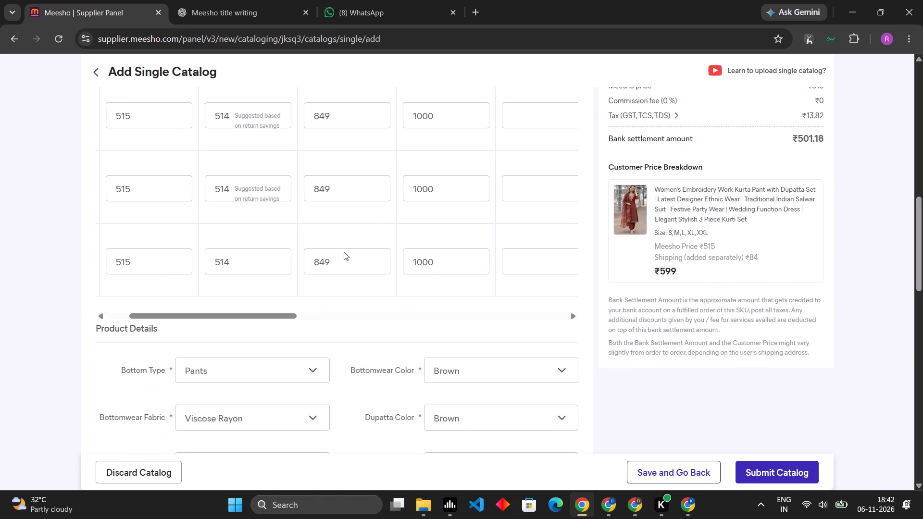
{"action": "scroll", "coordinate": [344, 252], "scroll_direction": "up", "scroll_amount": 3}
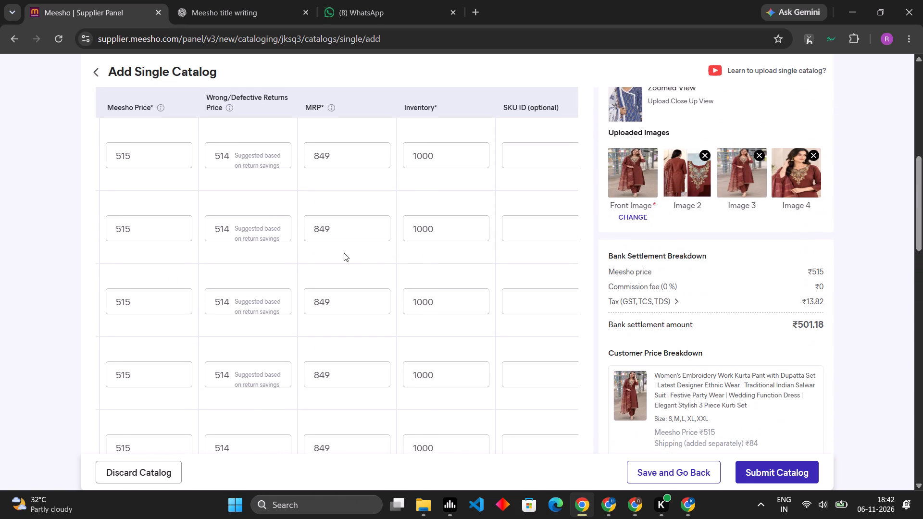
{"action": "scroll", "coordinate": [740, 240], "scroll_direction": "left", "scroll_amount": 3}
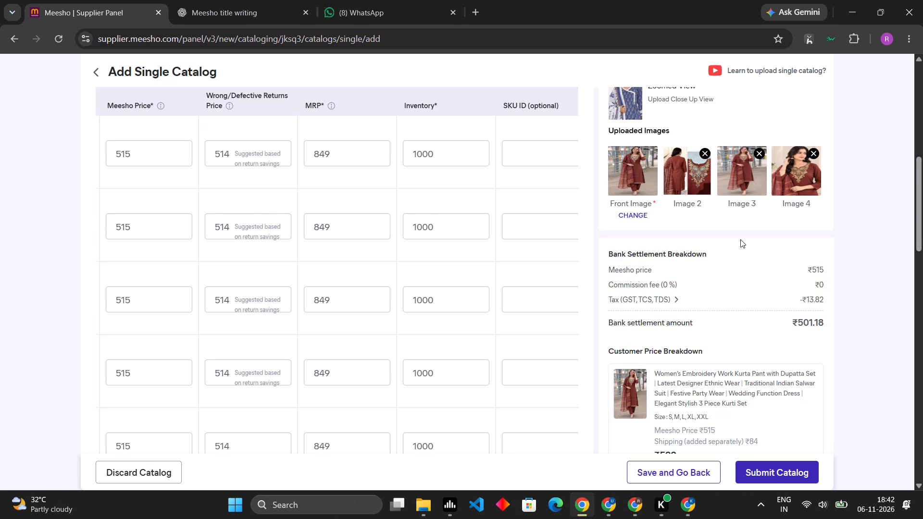
{"action": "scroll", "coordinate": [740, 239], "scroll_direction": "up", "scroll_amount": 2}
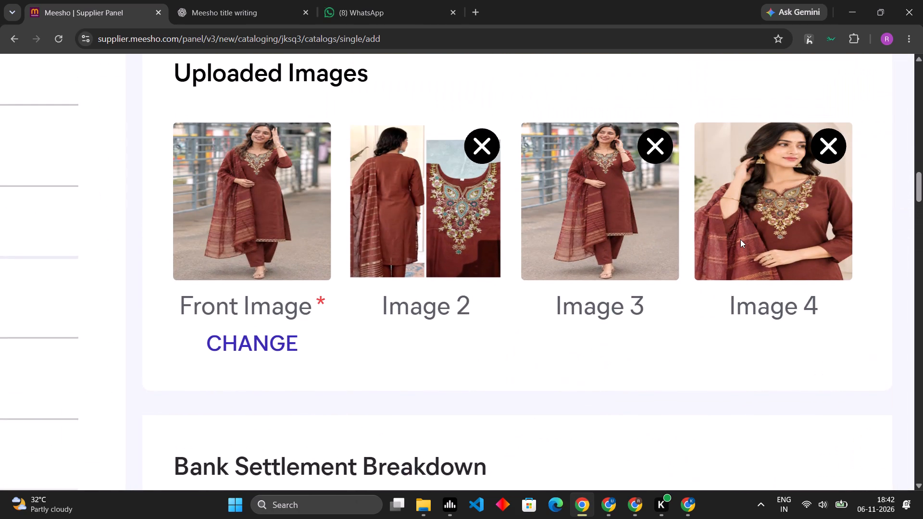
{"action": "scroll", "coordinate": [740, 239], "scroll_direction": "left", "scroll_amount": 1}
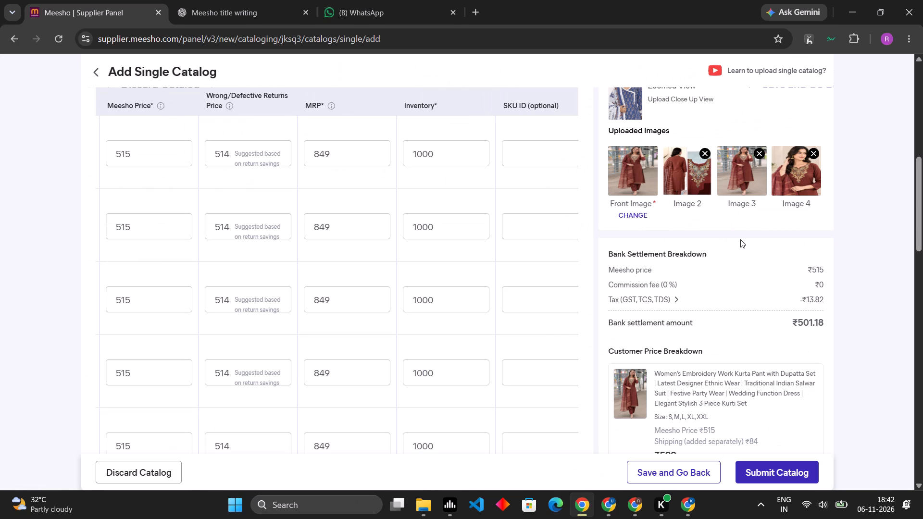
{"action": "scroll", "coordinate": [740, 239], "scroll_direction": "up", "scroll_amount": 4}
{"action": "scroll", "coordinate": [740, 239], "scroll_direction": "right", "scroll_amount": 1}
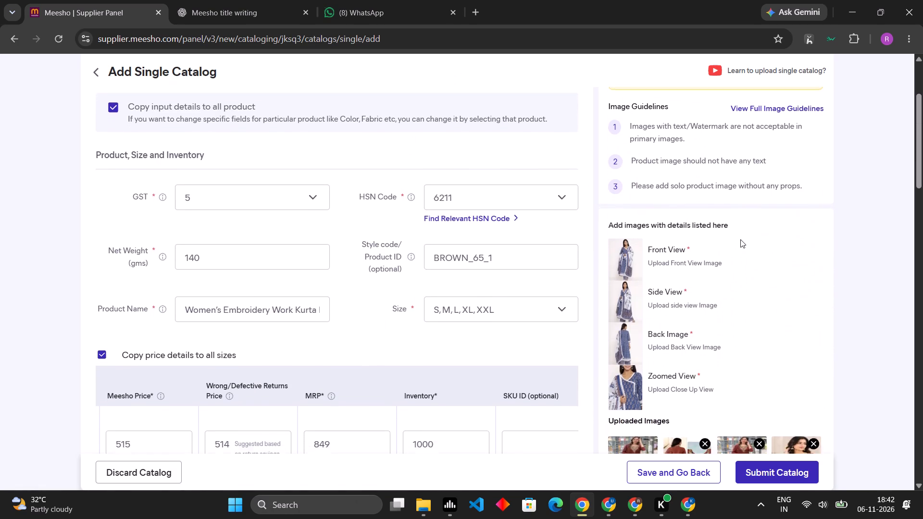
{"action": "scroll", "coordinate": [740, 239], "scroll_direction": "right", "scroll_amount": 1}
{"action": "scroll", "coordinate": [740, 239], "scroll_direction": "down", "scroll_amount": 5}
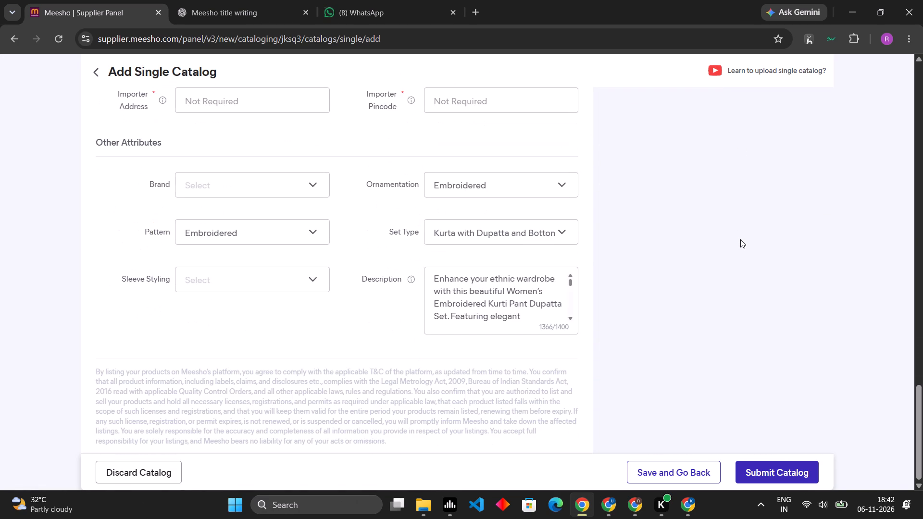
Submit the catalog, declare that all its products are not branded or illegal to sell, and dismiss the ad campaign offer.
{"action": "left_click", "coordinate": [752, 473]}
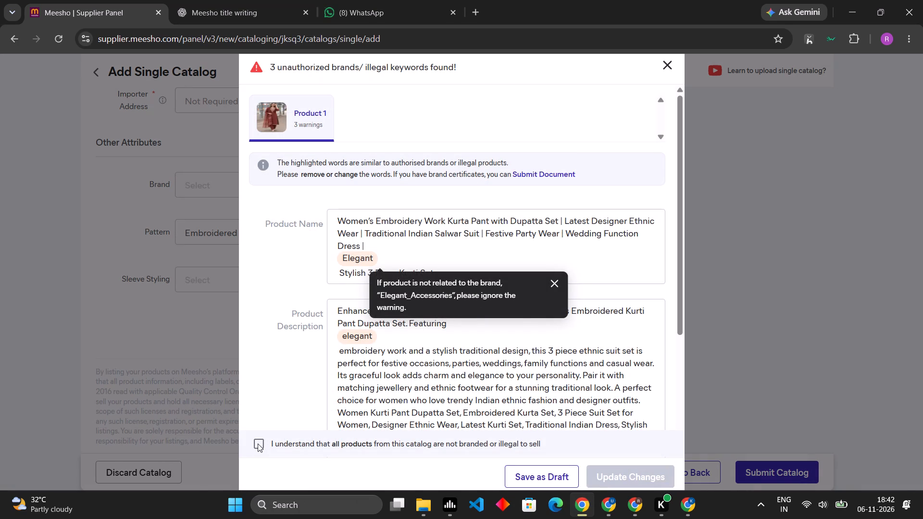
{"action": "left_click", "coordinate": [258, 445]}
{"action": "left_click", "coordinate": [258, 444]}
{"action": "left_click", "coordinate": [627, 471]}
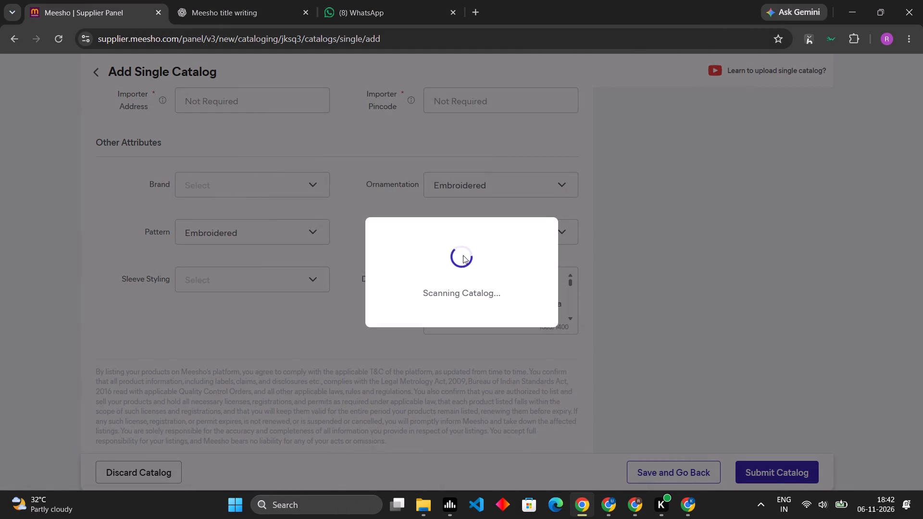
{"action": "left_click", "coordinate": [549, 300]}
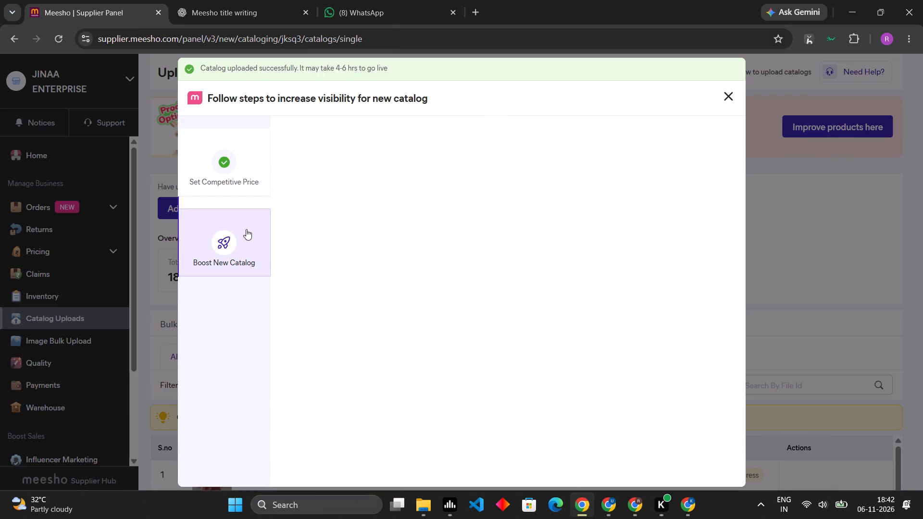
{"action": "left_click", "coordinate": [726, 97]}
Look over the list of uploaded catalogs and start a new single catalog in the Kurti With Dupatta & Bottomwear category.
{"action": "scroll", "coordinate": [378, 249], "scroll_direction": "down", "scroll_amount": 1}
{"action": "scroll", "coordinate": [439, 233], "scroll_direction": "down", "scroll_amount": 4}
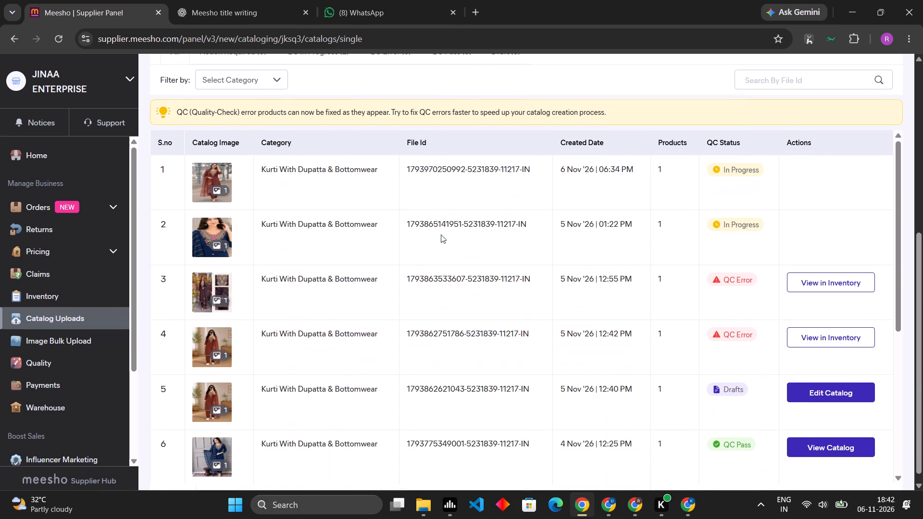
{"action": "scroll", "coordinate": [281, 210], "scroll_direction": "up", "scroll_amount": 3}
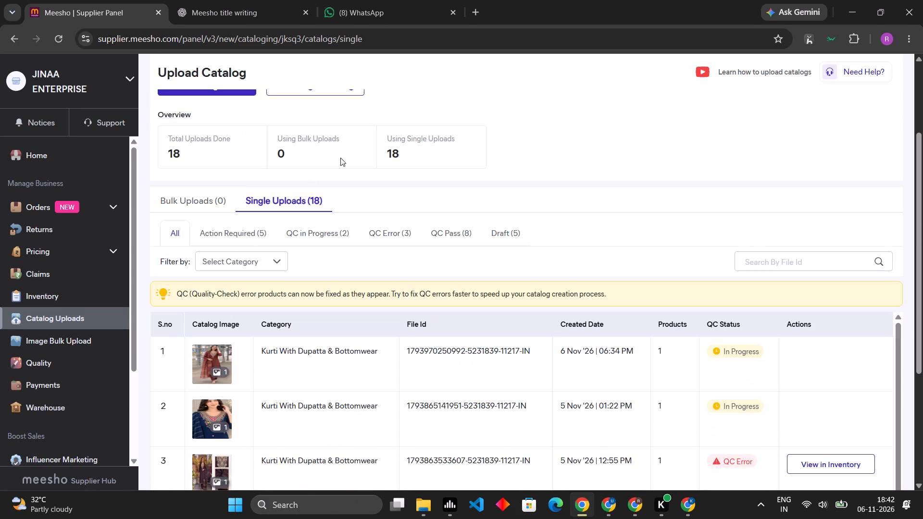
{"action": "scroll", "coordinate": [331, 154], "scroll_direction": "up", "scroll_amount": 2}
{"action": "left_click", "coordinate": [311, 203]}
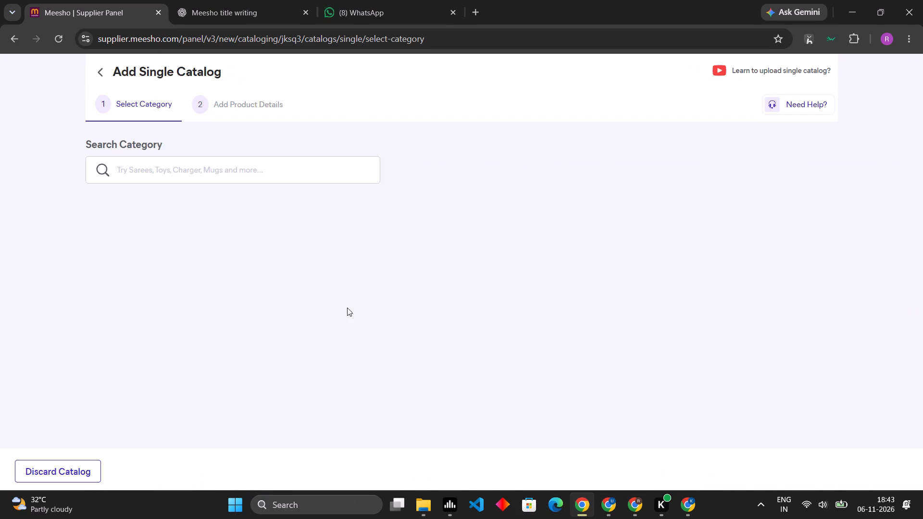
{"action": "left_click", "coordinate": [287, 216]}
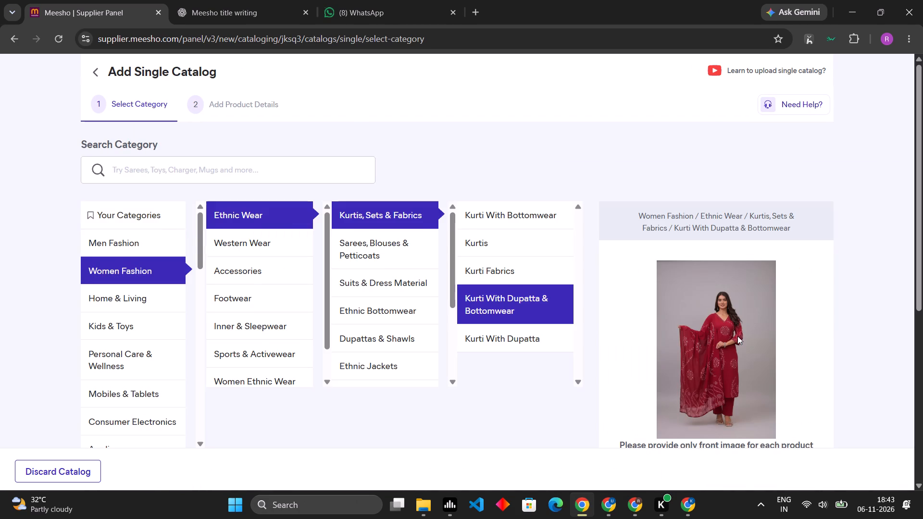
Add "Maroon Embroidered Kurta Street Portrait" from Downloads as the front product image and continue to the product details.
{"action": "scroll", "coordinate": [737, 335], "scroll_direction": "down", "scroll_amount": 2}
{"action": "left_click", "coordinate": [691, 356]}
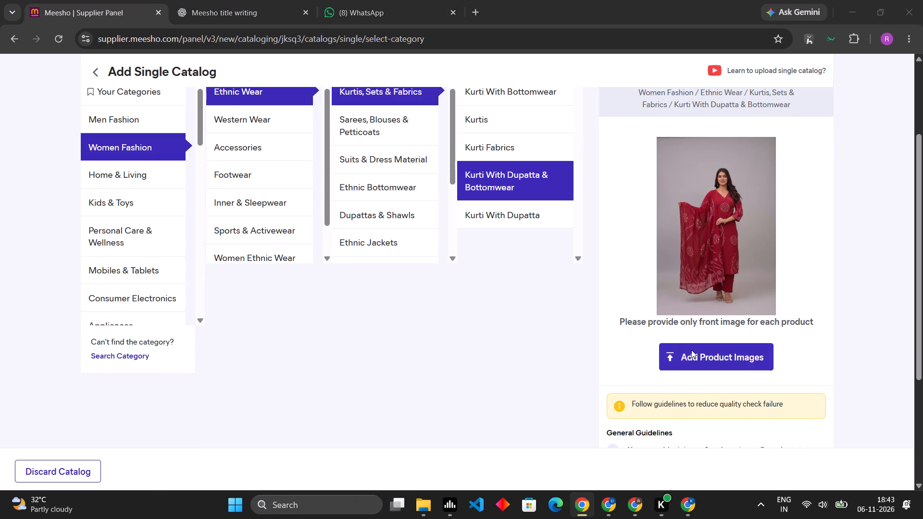
{"action": "left_click", "coordinate": [258, 150]}
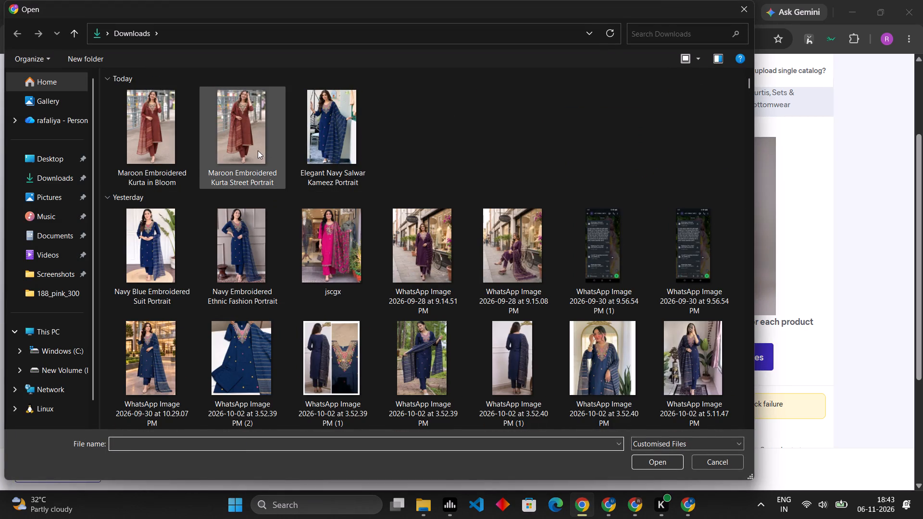
{"action": "left_click", "coordinate": [653, 463]}
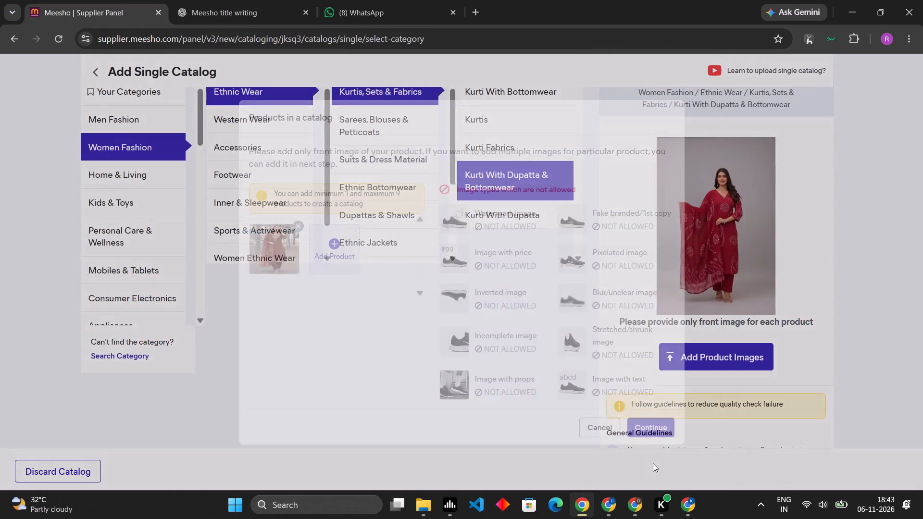
{"action": "left_click", "coordinate": [646, 426]}
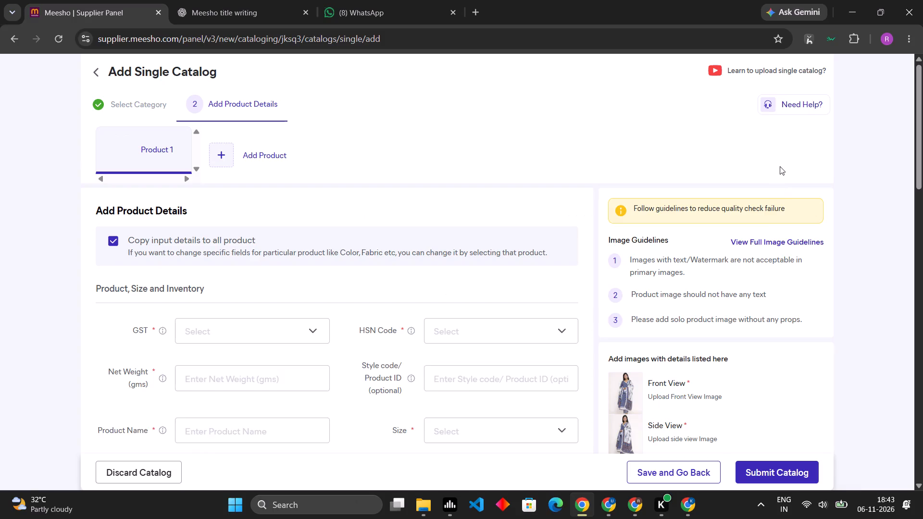
Autofill the new product's details from the saved "kurti set" template in the Meesho Autofill extension.
{"action": "left_click", "coordinate": [852, 37]}
{"action": "left_click", "coordinate": [754, 163]}
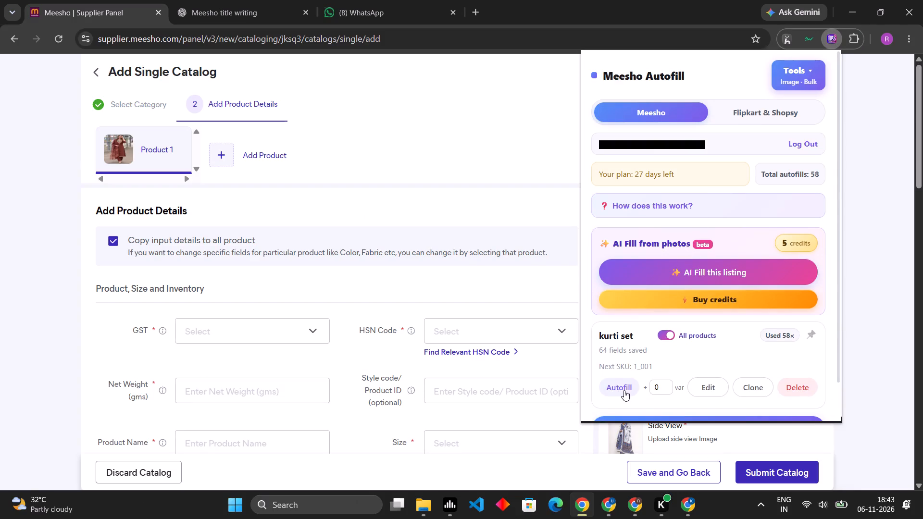
{"action": "left_click", "coordinate": [624, 389]}
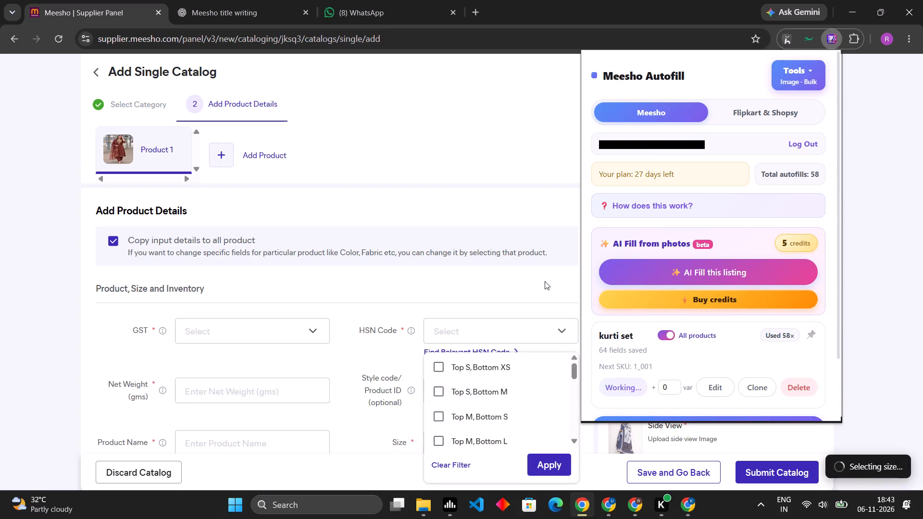
{"action": "left_click", "coordinate": [564, 203]}
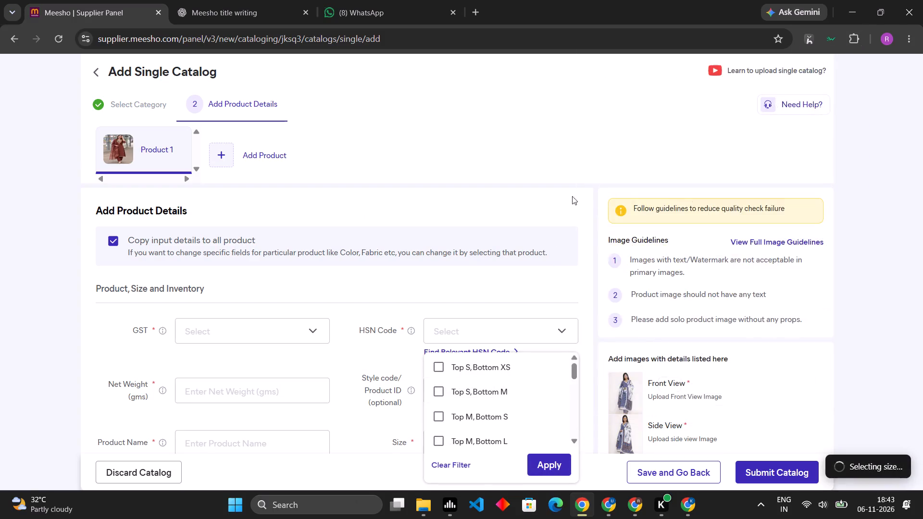
{"action": "scroll", "coordinate": [585, 188], "scroll_direction": "down", "scroll_amount": 1}
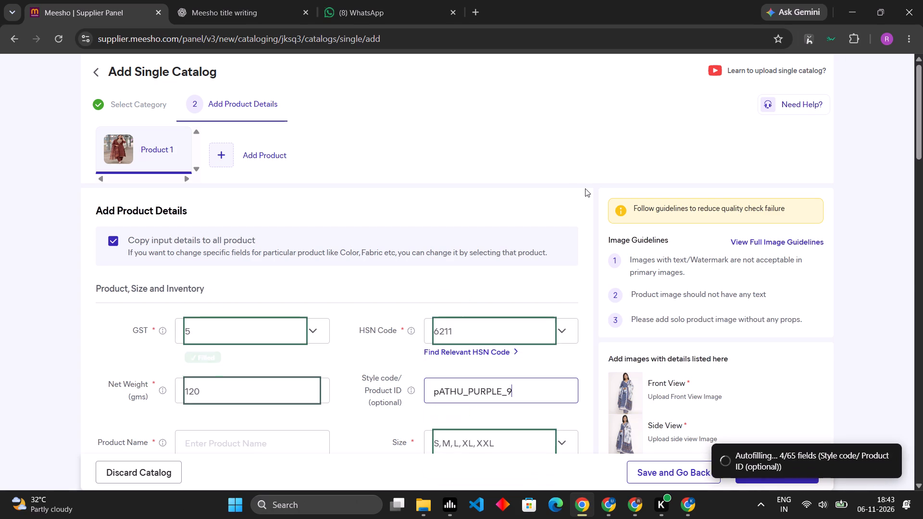
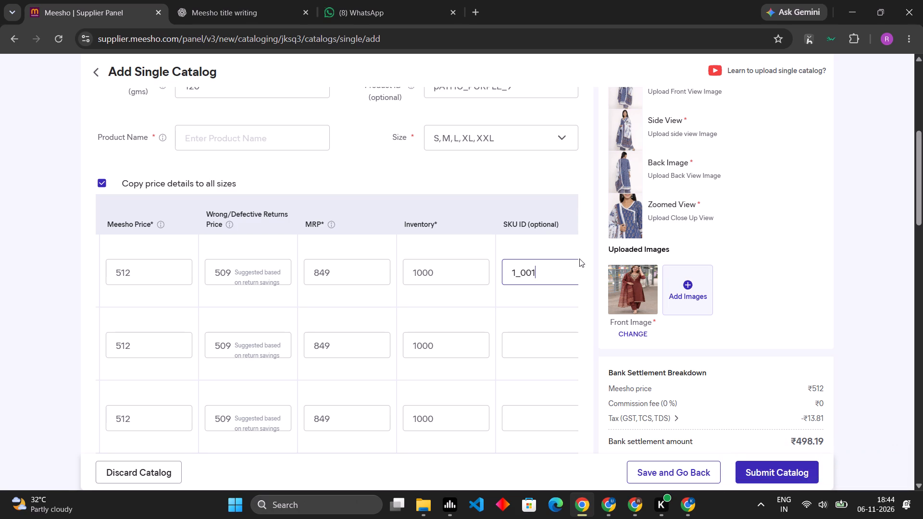
Clear the SKU ID 1_001 from the first size row of the price table.
{"action": "triple_click", "coordinate": [523, 272]}
{"action": "key", "text": "BackSpace"}
{"action": "left_click", "coordinate": [586, 178]}
Replace the product's style code with BROWN_65_2.
{"action": "scroll", "coordinate": [586, 180], "scroll_direction": "down", "scroll_amount": 1}
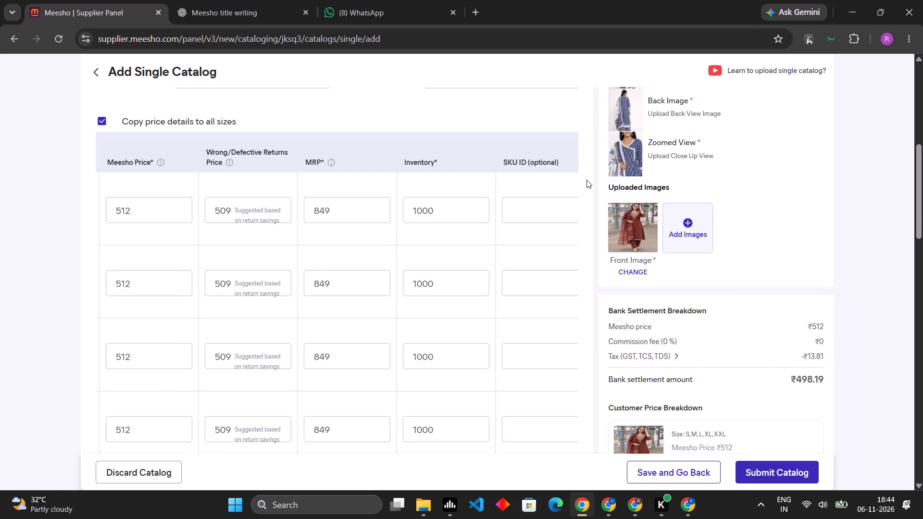
{"action": "scroll", "coordinate": [586, 180], "scroll_direction": "up", "scroll_amount": 3}
{"action": "triple_click", "coordinate": [486, 208]}
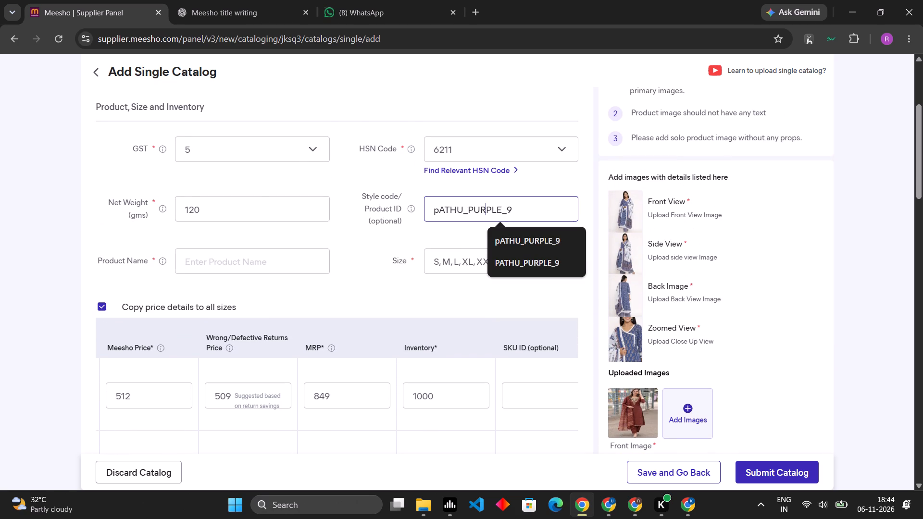
{"action": "key", "text": "BackSpace"}
{"action": "key", "text": "b"}
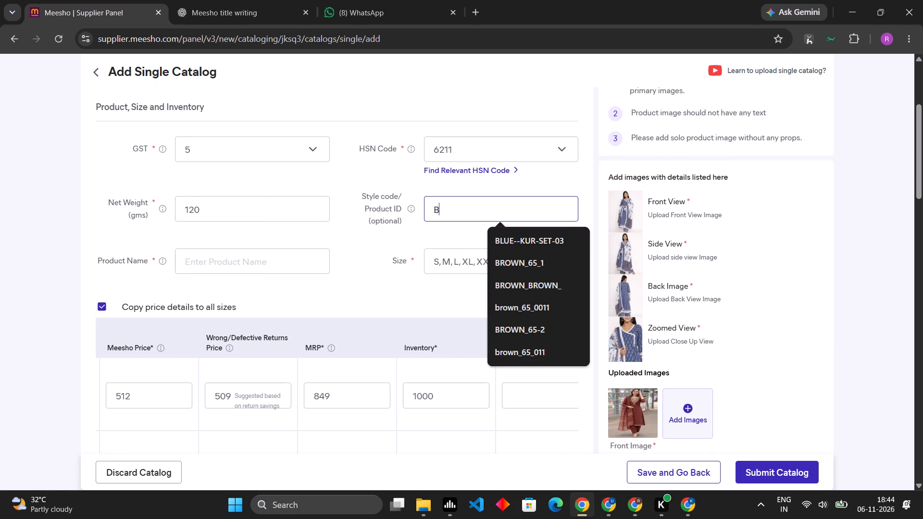
{"action": "type", "text": "ROWN"}
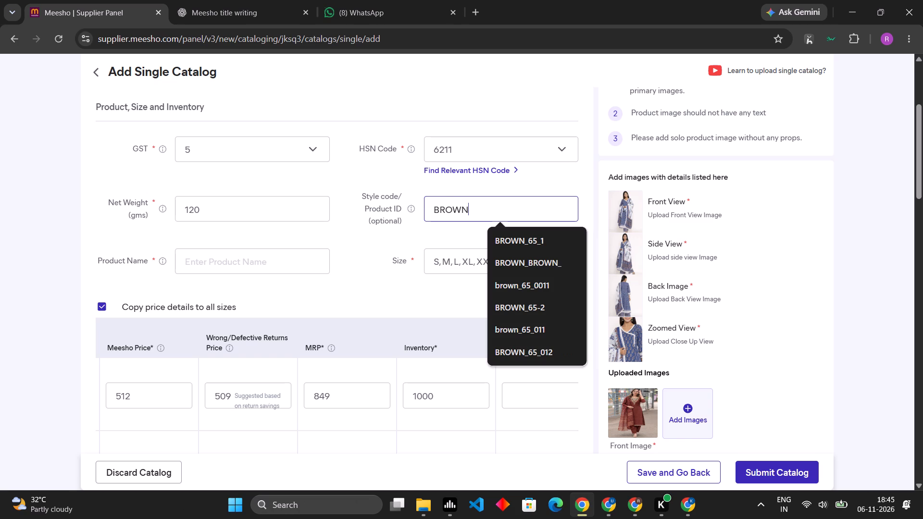
{"action": "key", "text": "shift+underscore"}
{"action": "type", "text": "65"}
{"action": "key", "text": "shift+underscore"}
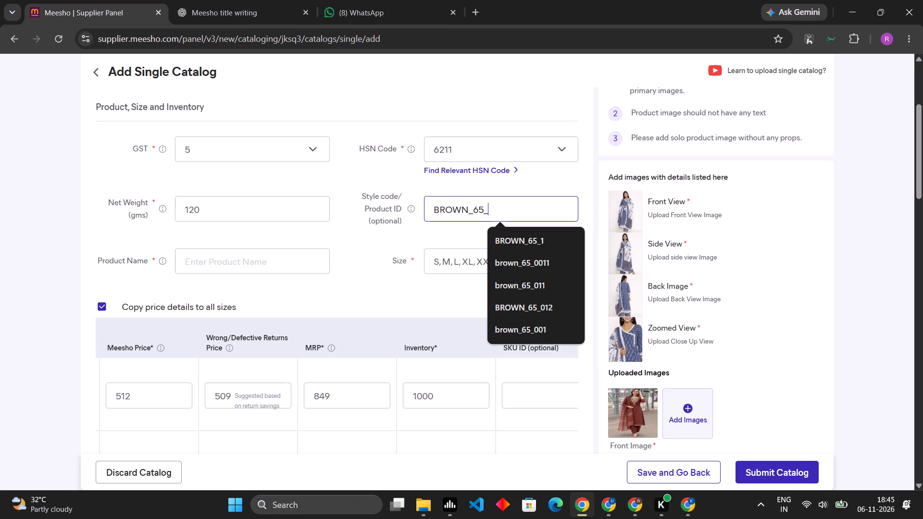
{"action": "key", "text": "2"}
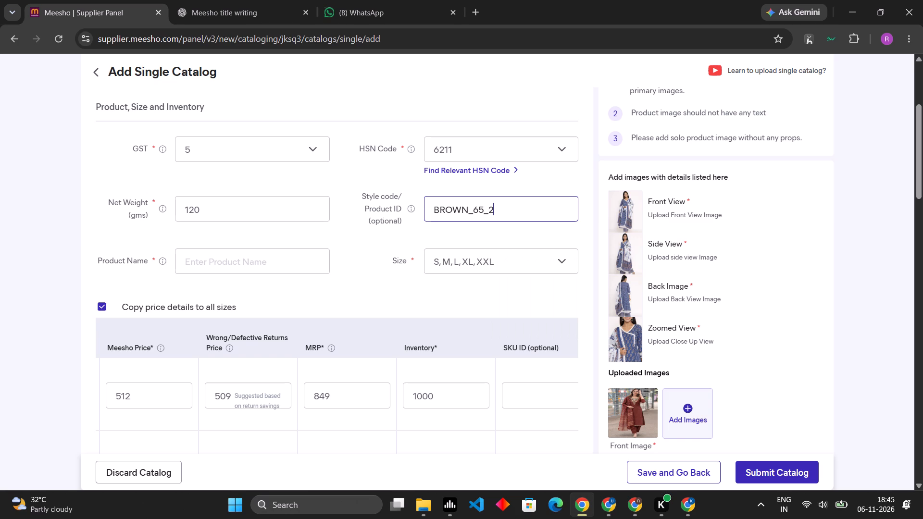
{"action": "key", "text": "1"}
{"action": "key", "text": "BackSpace"}
{"action": "left_click", "coordinate": [351, 249]}
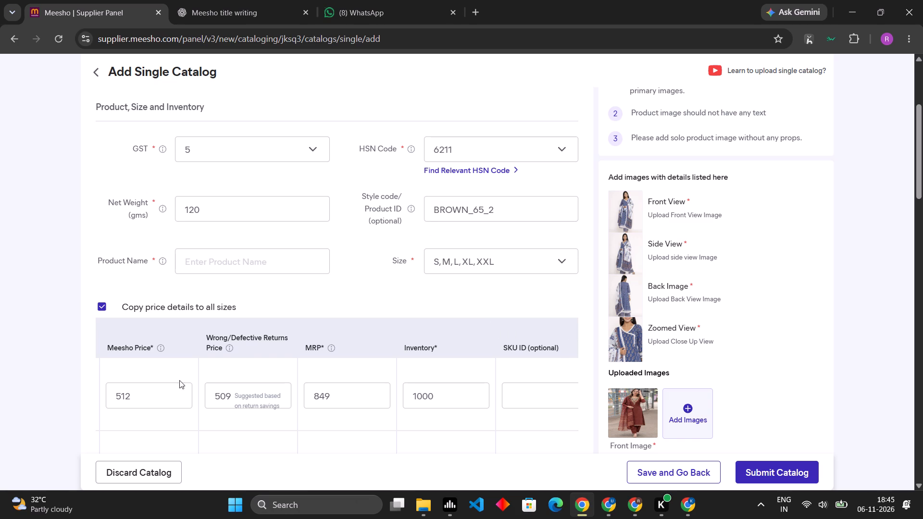
Set the Meesho price to 515 and the wrong/defective returns price to 514 in the first size row, for copying to all sizes.
{"action": "left_click", "coordinate": [132, 394]}
{"action": "key", "text": "BackSpace"}
{"action": "key", "text": "5"}
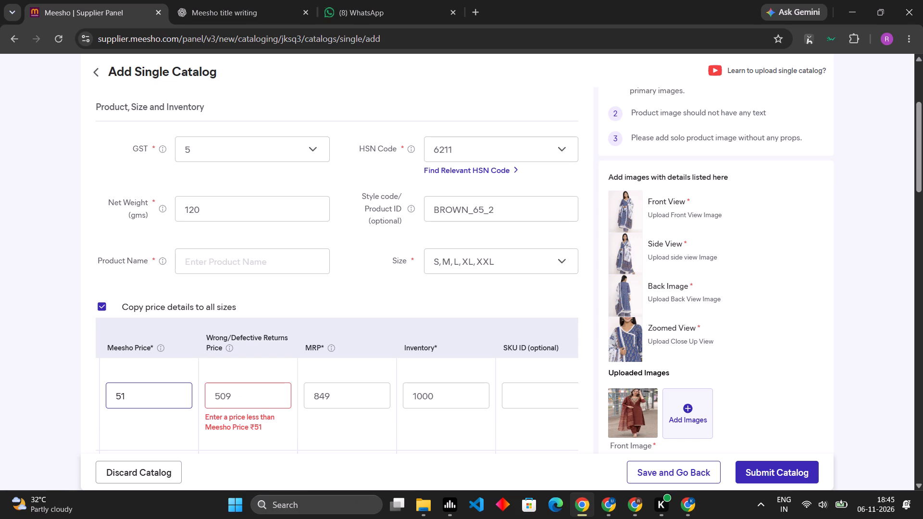
{"action": "left_click", "coordinate": [231, 395]}
{"action": "key", "text": "BackSpace"}
{"action": "key", "text": "BackSpace"}
{"action": "key", "text": "BackSpace"}
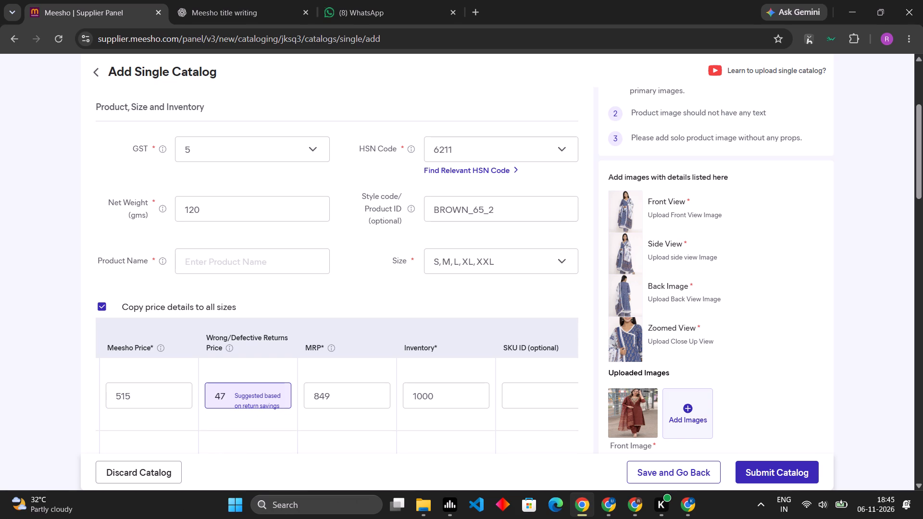
{"action": "key", "text": "BackSpace"}
{"action": "key", "text": "BackSpace"}
{"action": "type", "text": "514"}
{"action": "left_click", "coordinate": [569, 287]}
Look through the size table's prices and measurements, and set the bottomwear color to Brown in the product details.
{"action": "scroll", "coordinate": [585, 304], "scroll_direction": "down", "scroll_amount": 6}
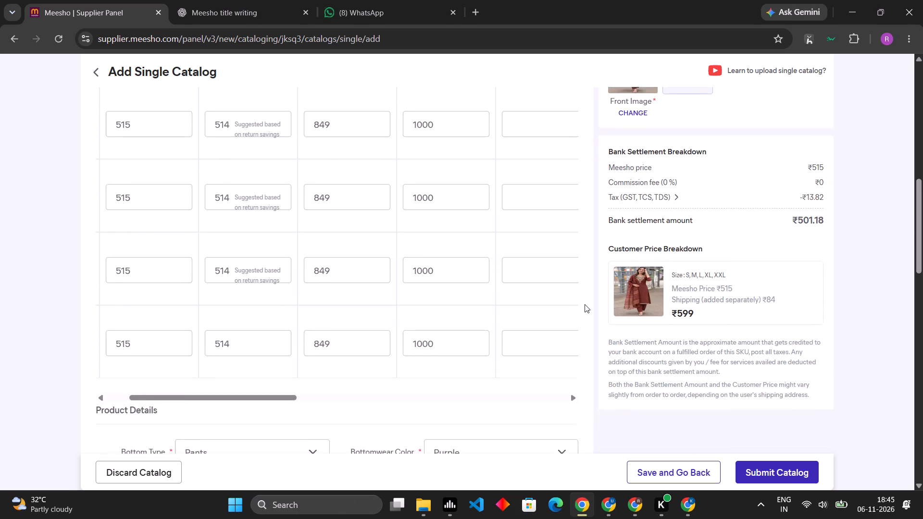
{"action": "scroll", "coordinate": [585, 304], "scroll_direction": "up", "scroll_amount": 3}
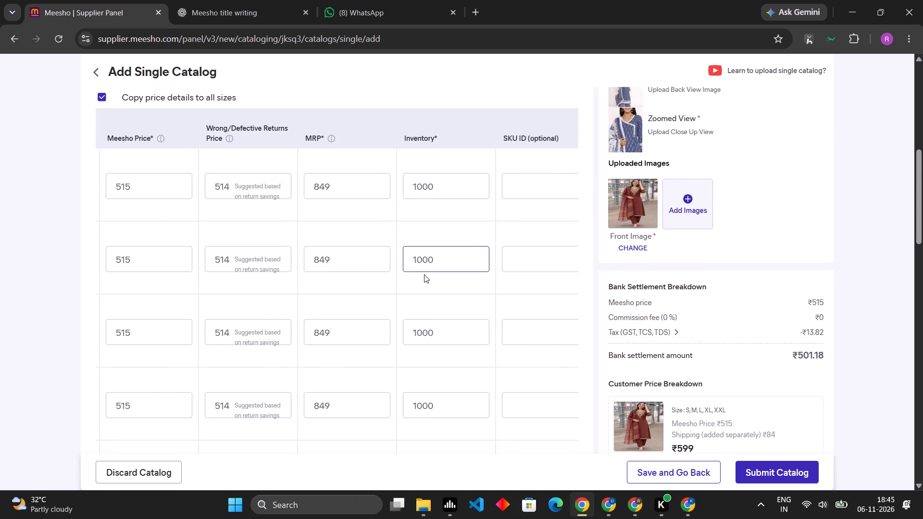
{"action": "scroll", "coordinate": [424, 274], "scroll_direction": "left", "scroll_amount": 7}
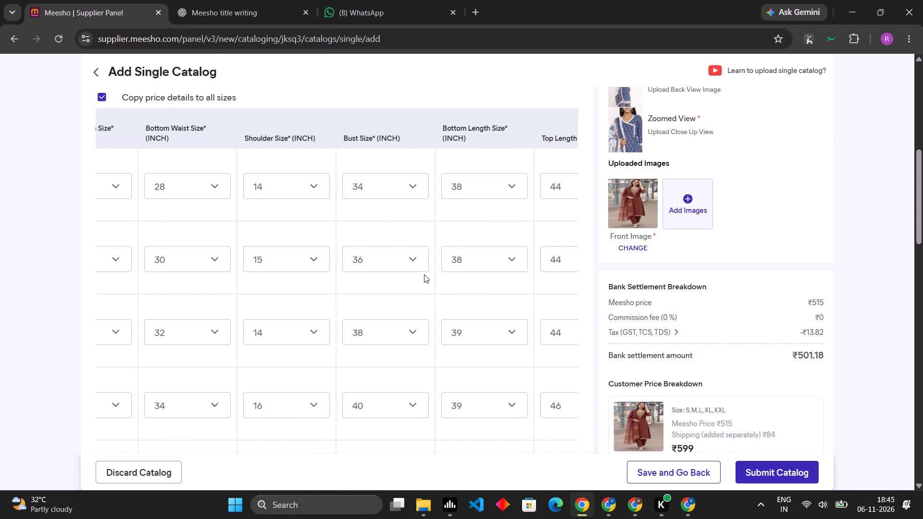
{"action": "scroll", "coordinate": [424, 274], "scroll_direction": "left", "scroll_amount": 4}
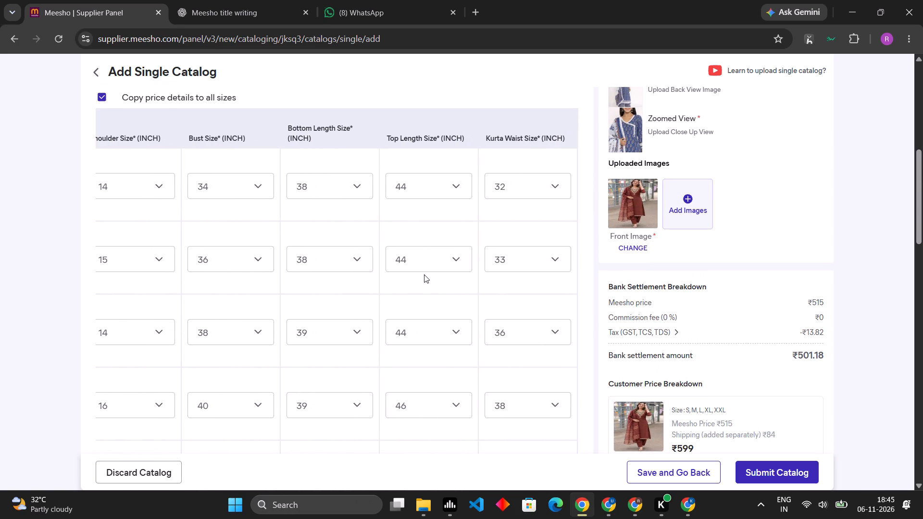
{"action": "scroll", "coordinate": [424, 274], "scroll_direction": "down", "scroll_amount": 5}
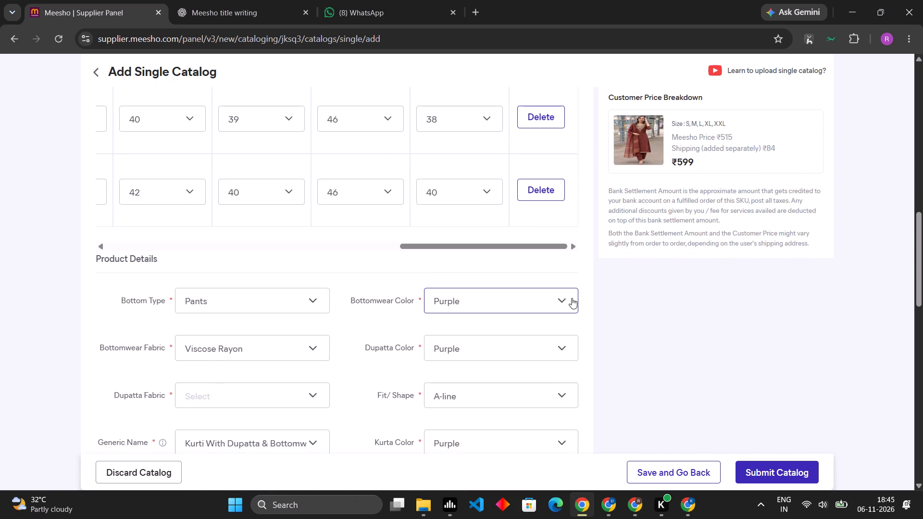
{"action": "left_click", "coordinate": [557, 303]}
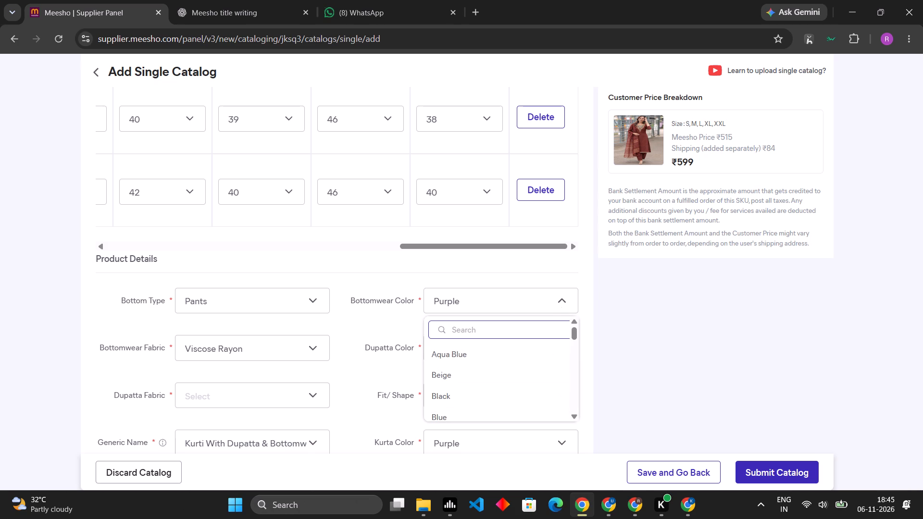
{"action": "left_click", "coordinate": [509, 332]}
{"action": "key", "text": "b"}
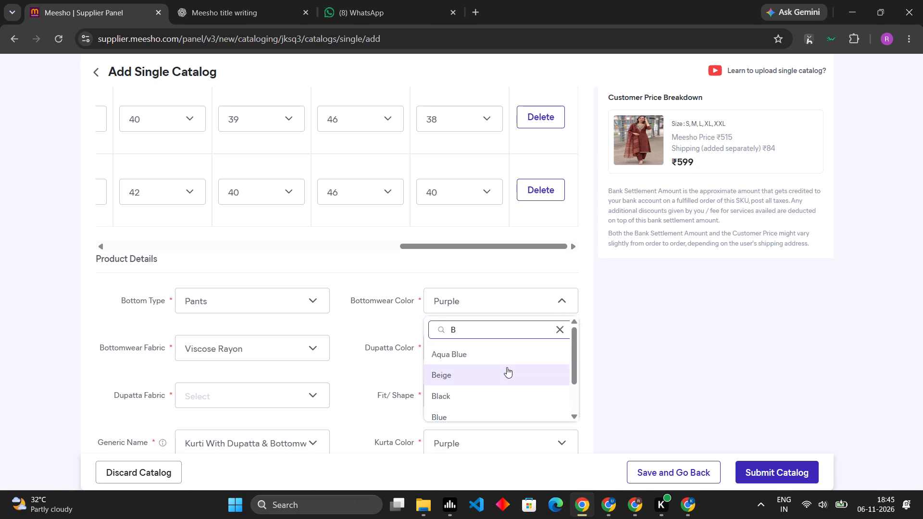
{"action": "scroll", "coordinate": [507, 367], "scroll_direction": "down", "scroll_amount": 1}
{"action": "left_click", "coordinate": [488, 390]}
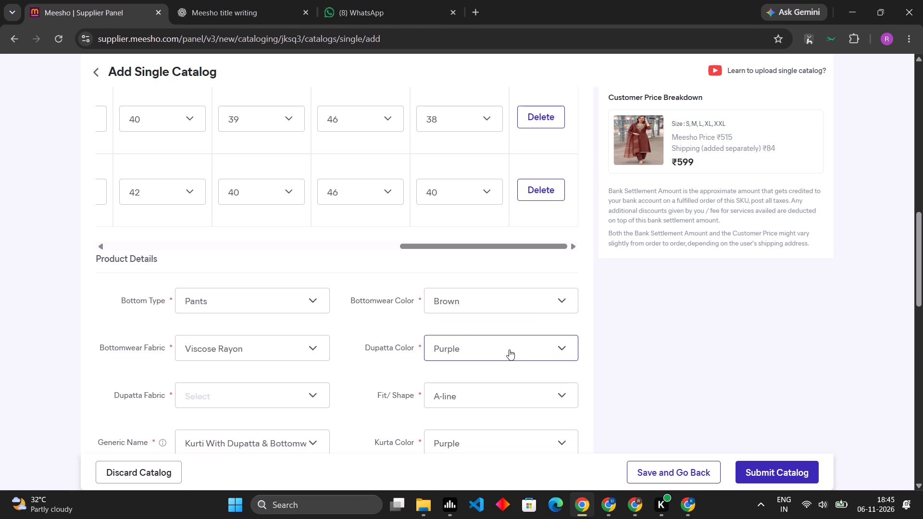
Set both the dupatta color and the kurta color to Brown.
{"action": "left_click", "coordinate": [509, 349]}
{"action": "left_click", "coordinate": [490, 376]}
{"action": "key", "text": "b"}
{"action": "scroll", "coordinate": [492, 405], "scroll_direction": "down", "scroll_amount": 1}
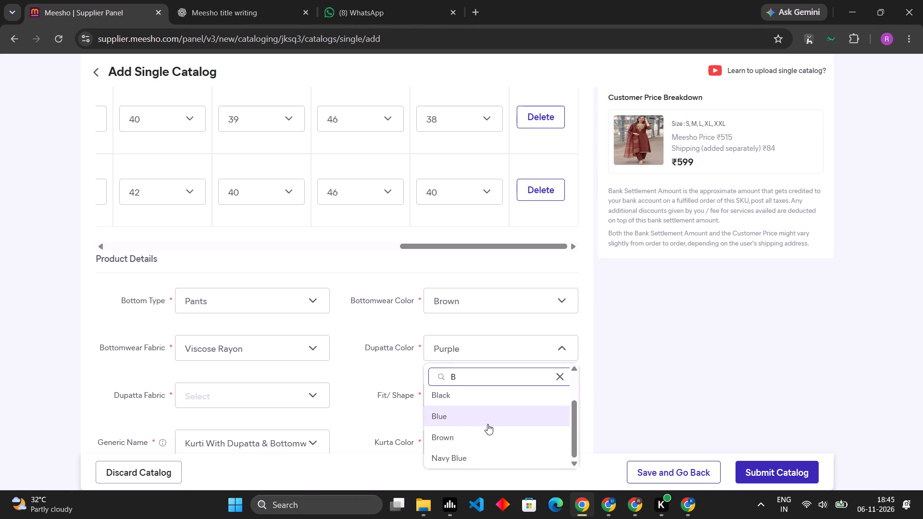
{"action": "left_click", "coordinate": [486, 430]}
{"action": "scroll", "coordinate": [544, 321], "scroll_direction": "down", "scroll_amount": 2}
{"action": "left_click", "coordinate": [515, 320]}
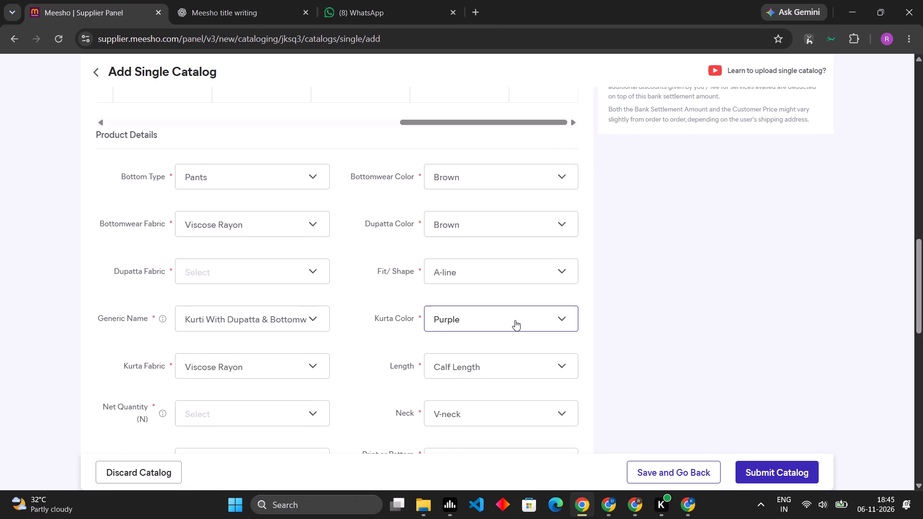
{"action": "key", "text": "b"}
{"action": "left_click", "coordinate": [495, 345]}
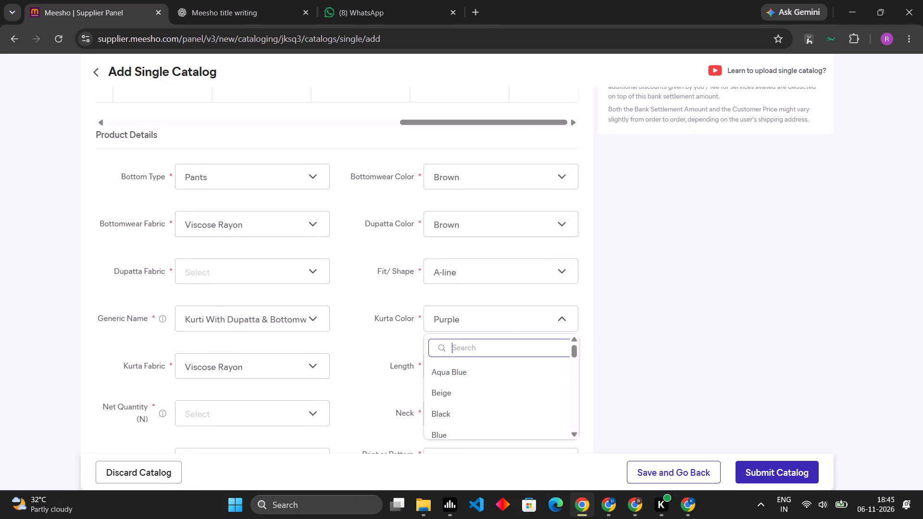
{"action": "key", "text": "b"}
{"action": "scroll", "coordinate": [481, 416], "scroll_direction": "down", "scroll_amount": 1}
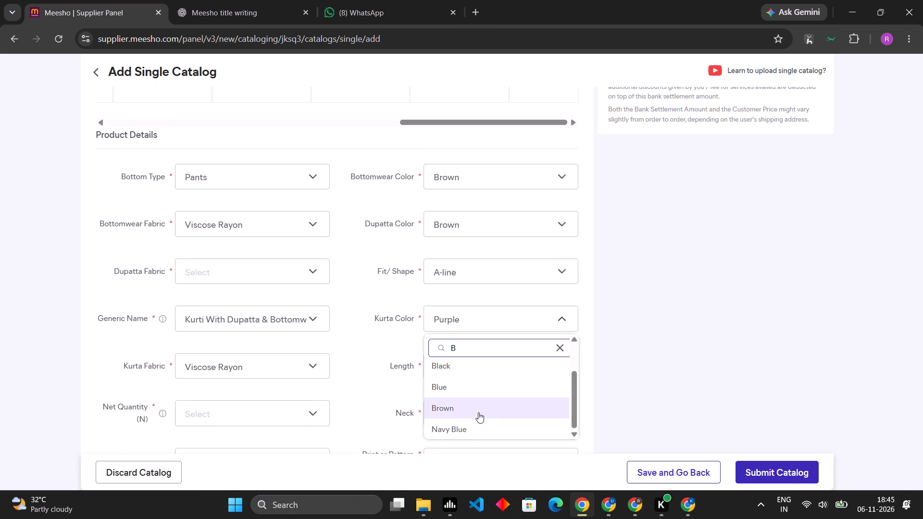
{"action": "left_click", "coordinate": [478, 412]}
Fill in the empty required fields with Chanderi Silk as the dupatta fabric and Single as the net quantity.
{"action": "left_click", "coordinate": [310, 272]}
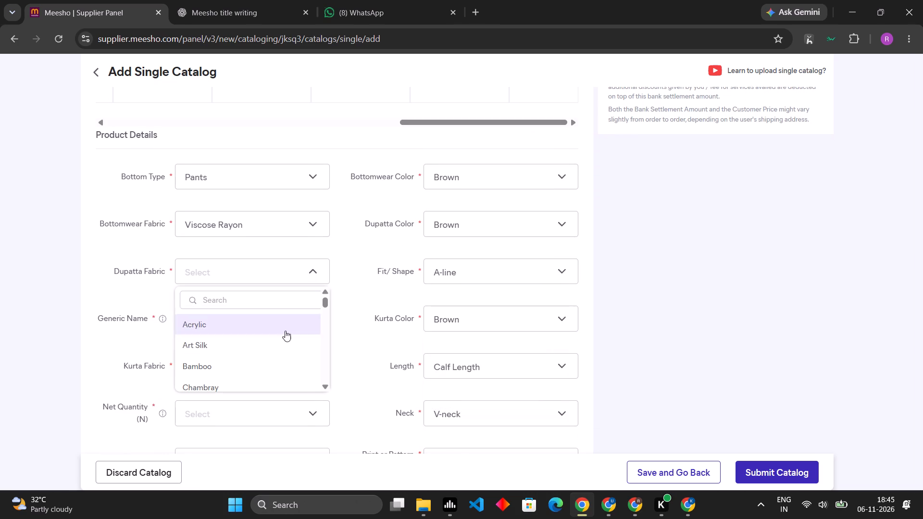
{"action": "scroll", "coordinate": [276, 356], "scroll_direction": "down", "scroll_amount": 1}
{"action": "left_click", "coordinate": [270, 363]}
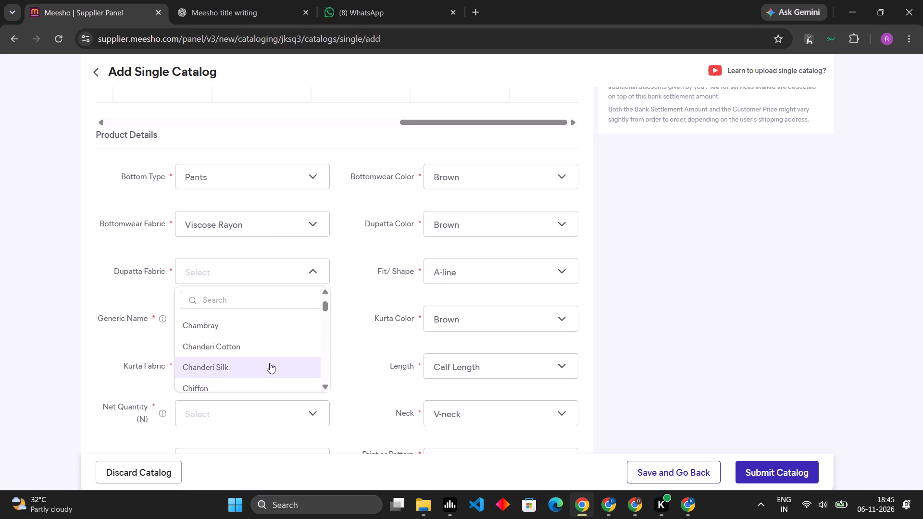
{"action": "scroll", "coordinate": [345, 291], "scroll_direction": "down", "scroll_amount": 1}
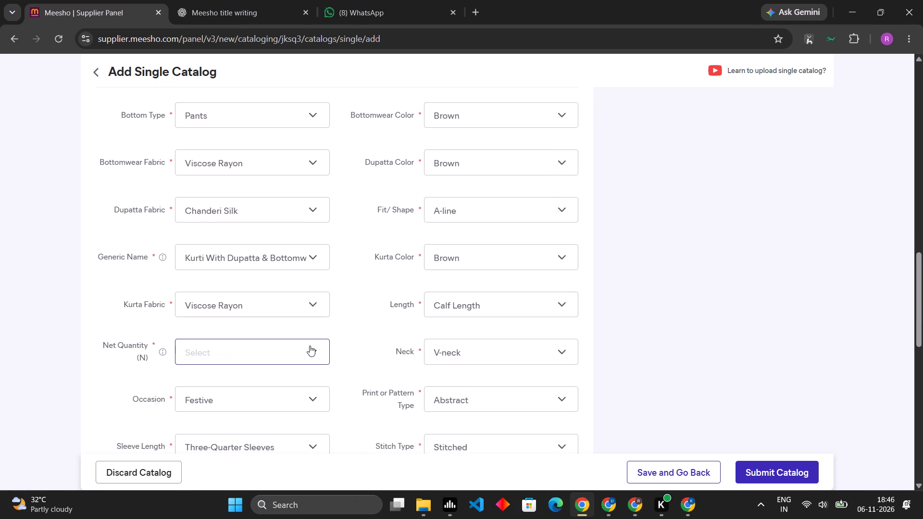
{"action": "left_click", "coordinate": [294, 358]}
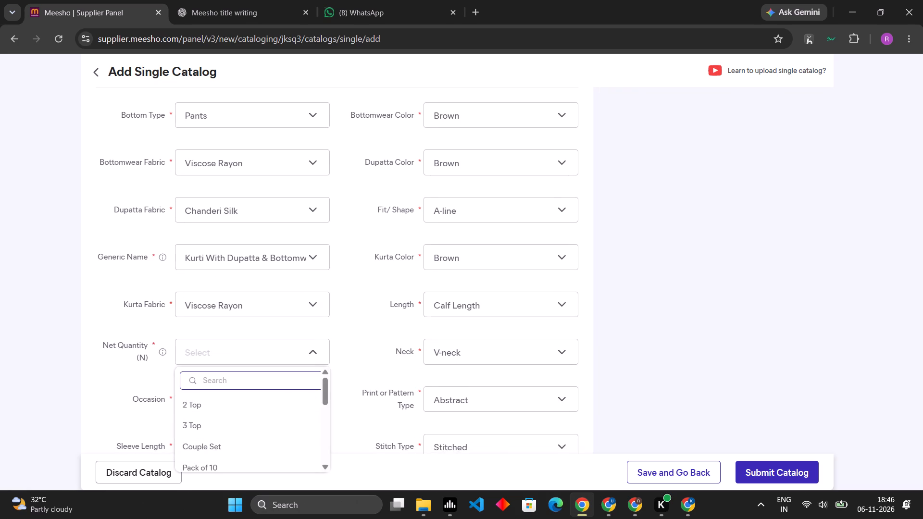
{"action": "scroll", "coordinate": [279, 414], "scroll_direction": "down", "scroll_amount": 1}
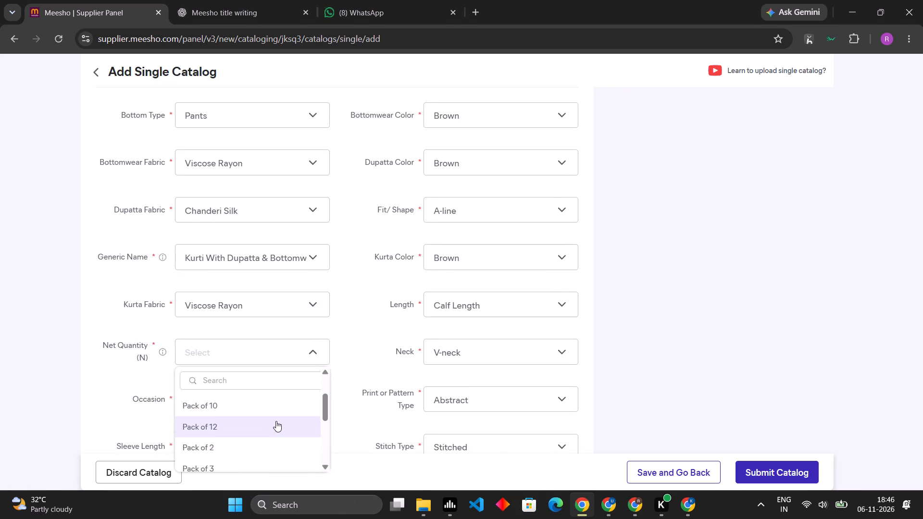
{"action": "scroll", "coordinate": [276, 421], "scroll_direction": "down", "scroll_amount": 6}
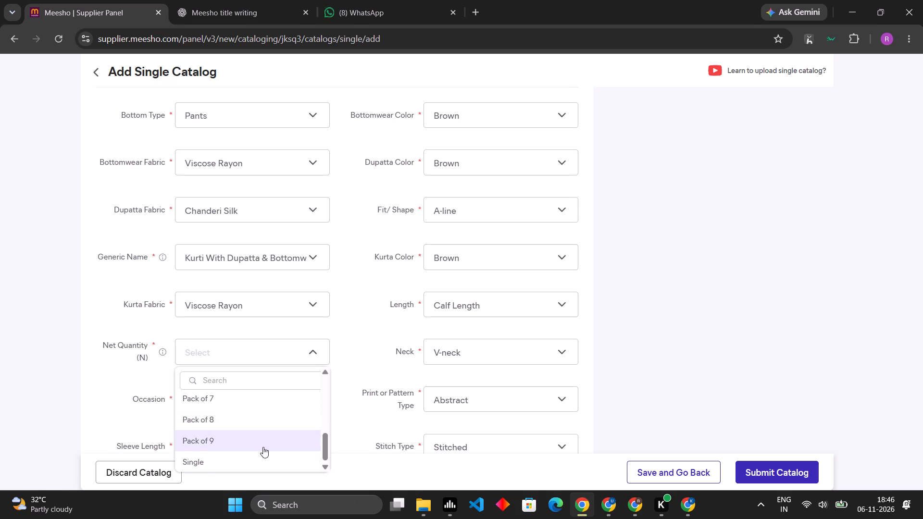
{"action": "left_click", "coordinate": [260, 461]}
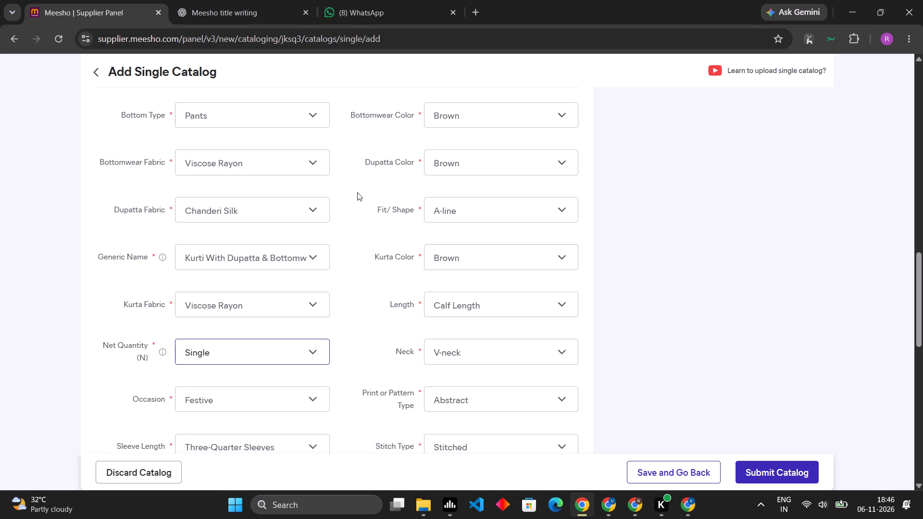
{"action": "left_click", "coordinate": [344, 144]}
{"action": "scroll", "coordinate": [344, 145], "scroll_direction": "down", "scroll_amount": 1}
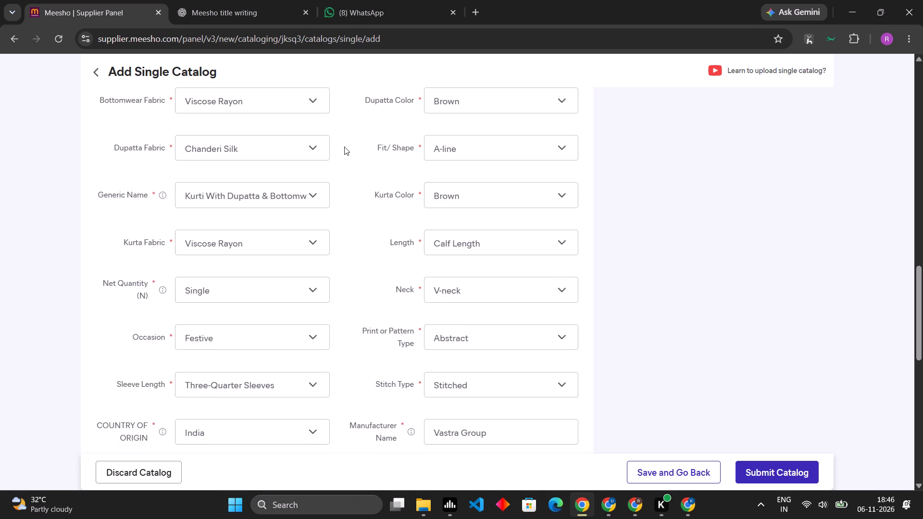
Fill in the manufacturer address and manufacturer pincode with the saved company address entry.
{"action": "scroll", "coordinate": [344, 147], "scroll_direction": "down", "scroll_amount": 6}
{"action": "scroll", "coordinate": [344, 146], "scroll_direction": "up", "scroll_amount": 1}
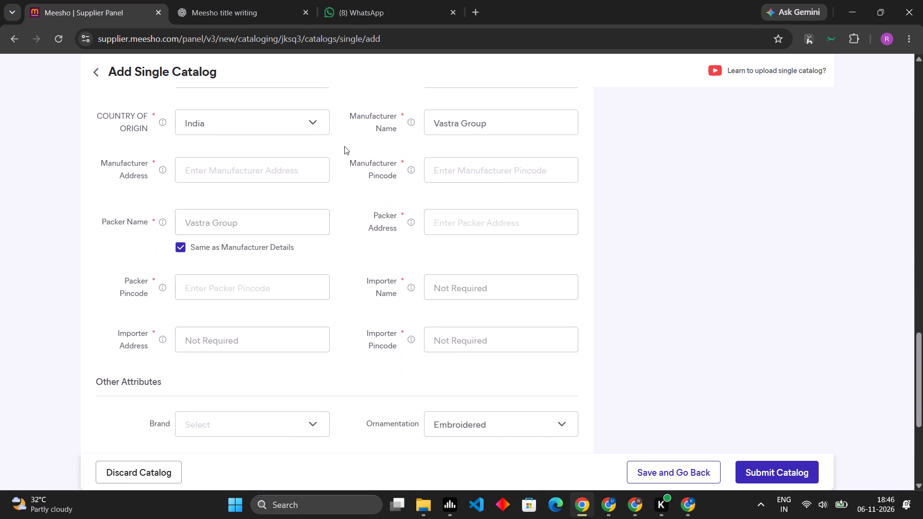
{"action": "left_click", "coordinate": [287, 173]}
{"action": "left_click", "coordinate": [288, 208]}
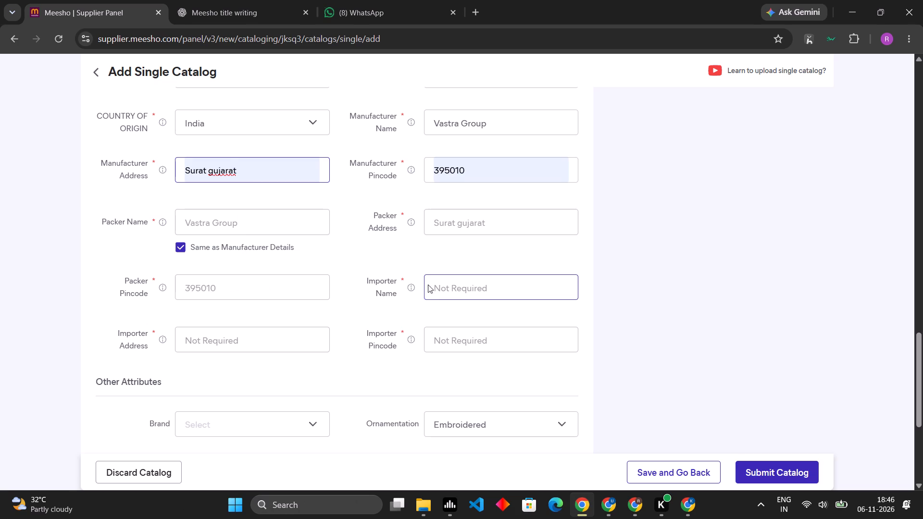
{"action": "left_click", "coordinate": [355, 275]}
{"action": "scroll", "coordinate": [354, 274], "scroll_direction": "down", "scroll_amount": 3}
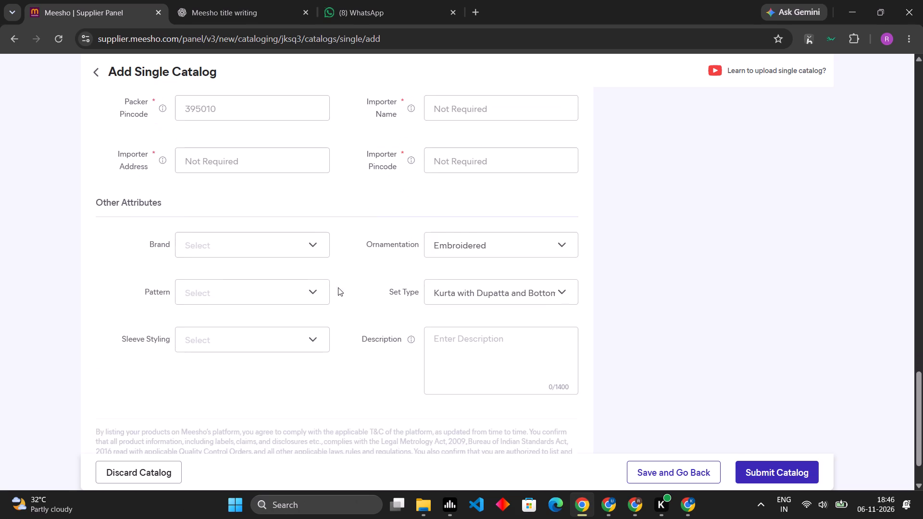
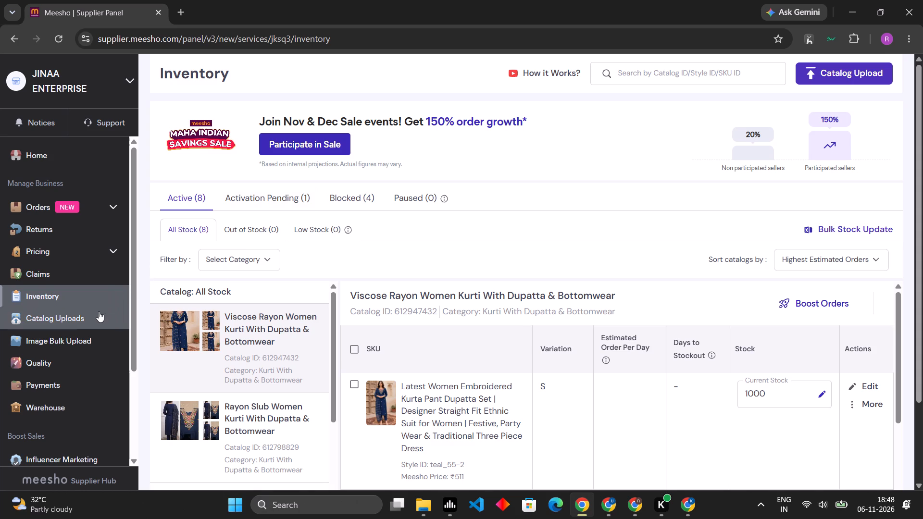
Open the Catalog Uploads page in the Meesho supplier panel.
{"action": "left_click", "coordinate": [99, 323]}
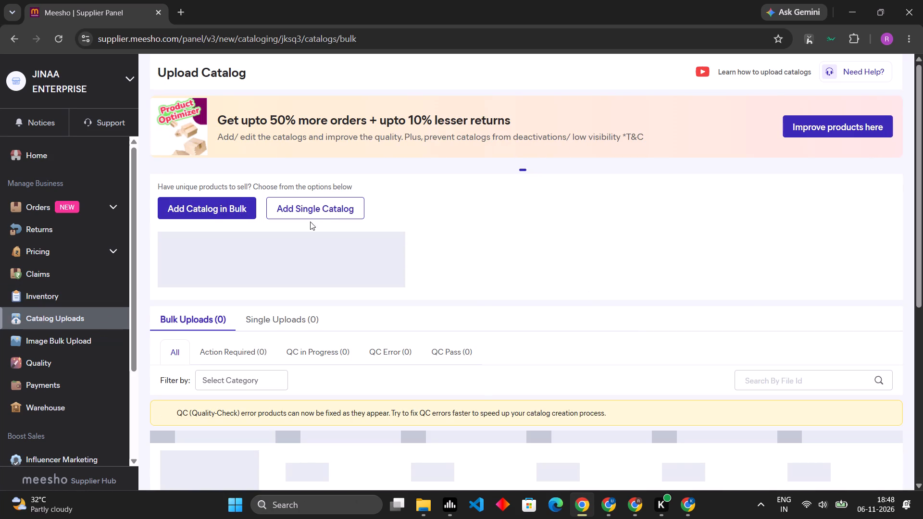
Open the draft Kurti With Dupatta & Bottomwear catalog from the single uploads for editing.
{"action": "left_click", "coordinate": [309, 315]}
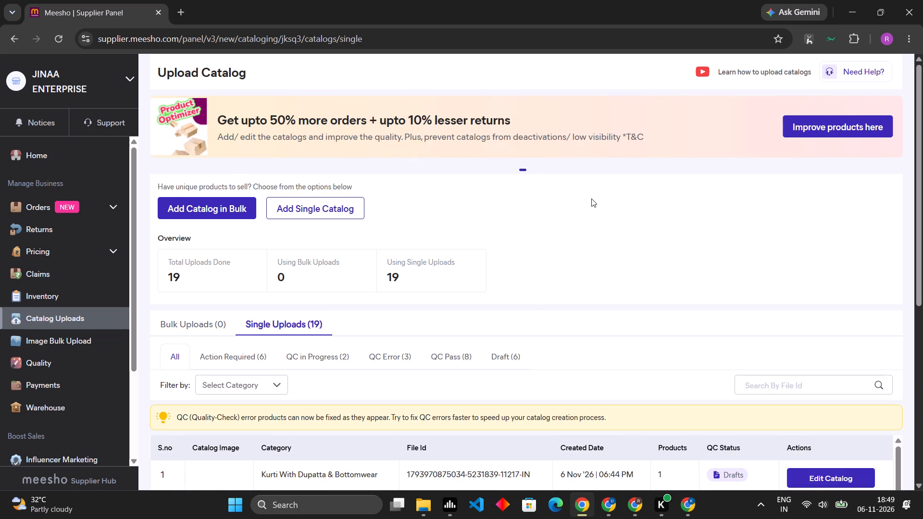
{"action": "scroll", "coordinate": [592, 200], "scroll_direction": "down", "scroll_amount": 4}
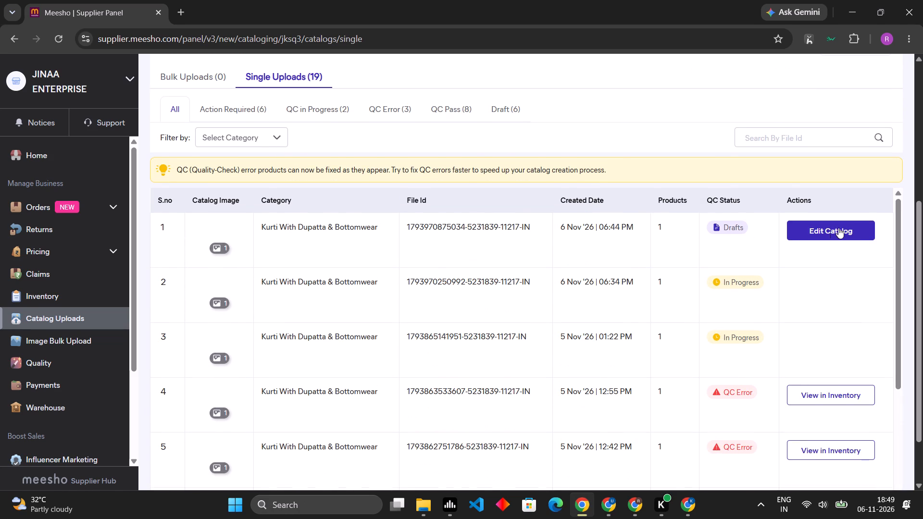
{"action": "left_click", "coordinate": [838, 228]}
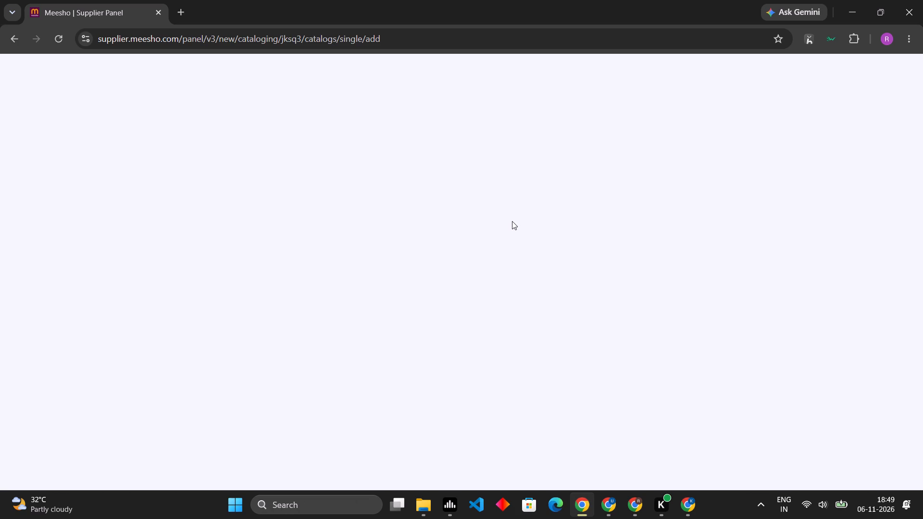
Fill in the manufacturer's and packer's address and pincode with the saved address entry.
{"action": "scroll", "coordinate": [510, 216], "scroll_direction": "down", "scroll_amount": 2}
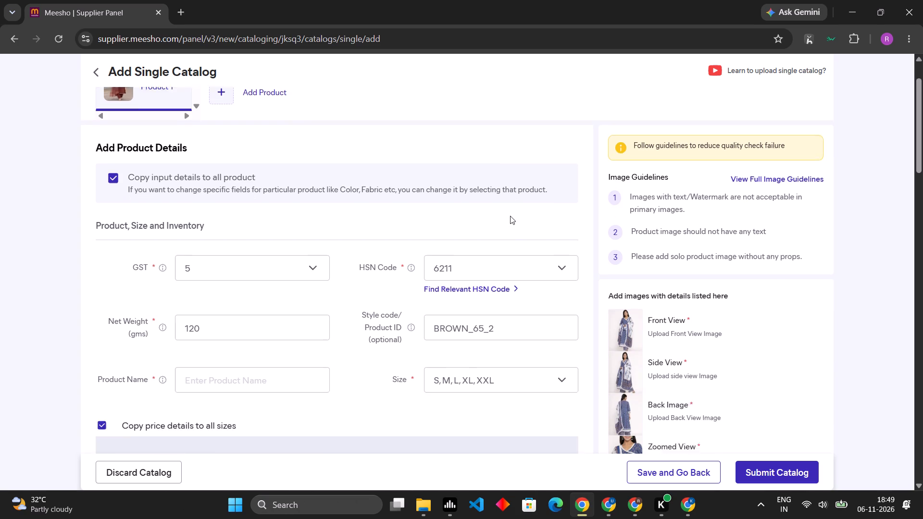
{"action": "scroll", "coordinate": [572, 214], "scroll_direction": "down", "scroll_amount": 8}
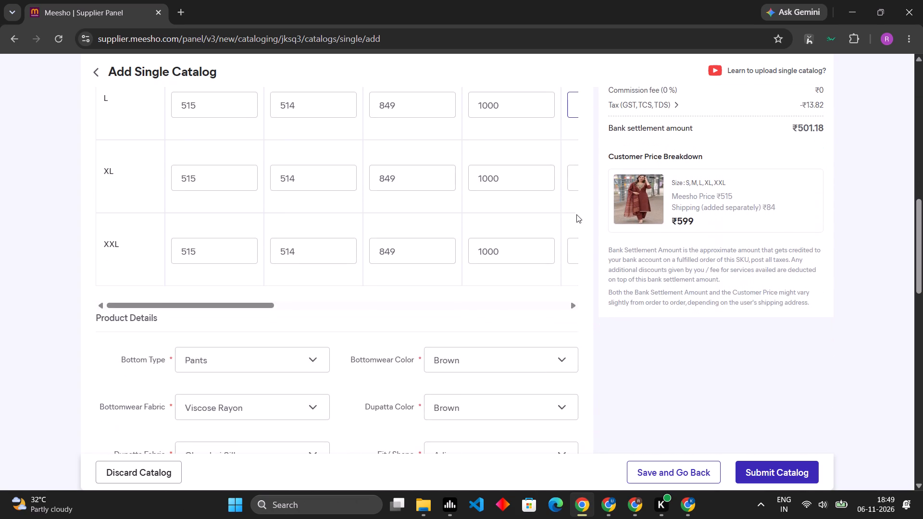
{"action": "scroll", "coordinate": [590, 206], "scroll_direction": "down", "scroll_amount": 7}
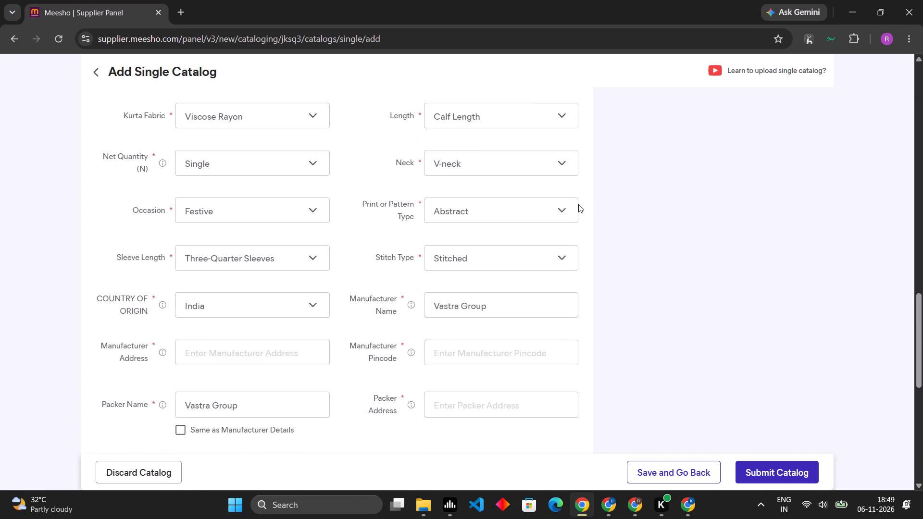
{"action": "scroll", "coordinate": [578, 204], "scroll_direction": "down", "scroll_amount": 3}
{"action": "left_click", "coordinate": [466, 172]}
{"action": "left_click", "coordinate": [499, 200]}
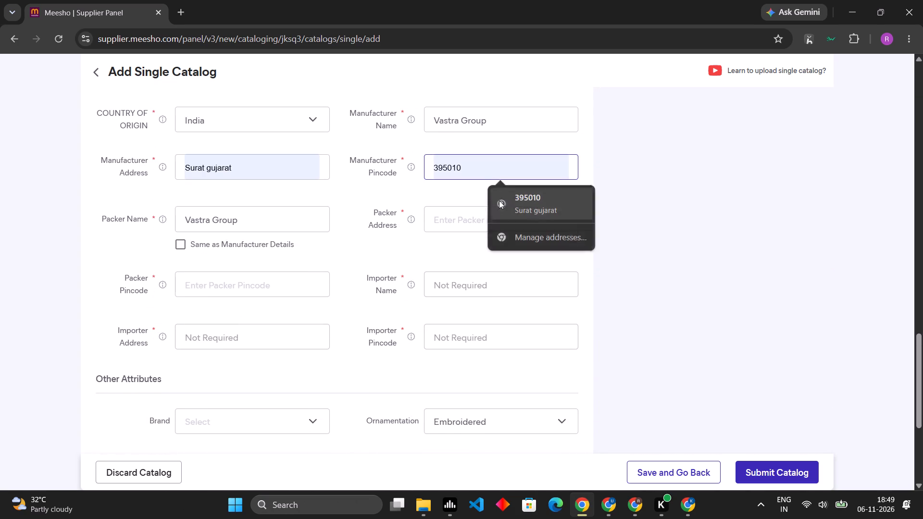
{"action": "left_click", "coordinate": [492, 227]}
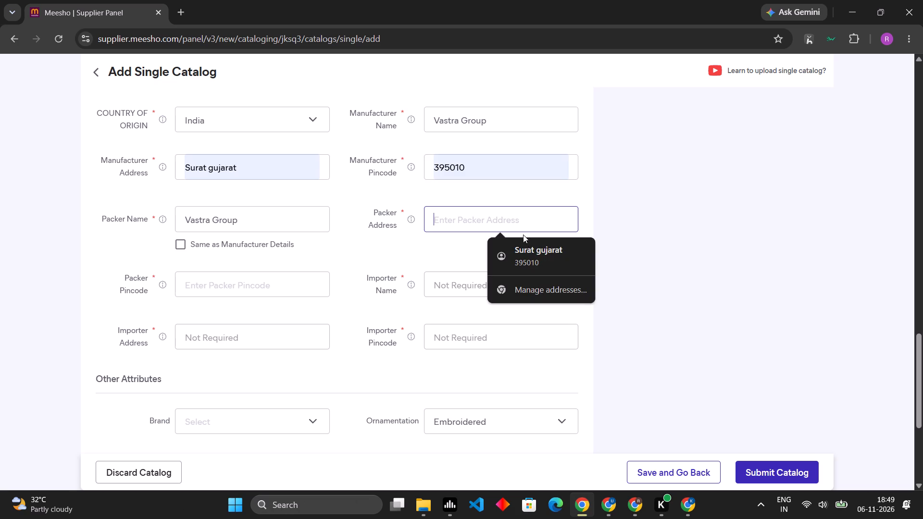
{"action": "left_click", "coordinate": [531, 246]}
Set the Pattern under Other Attributes to Embroidered.
{"action": "scroll", "coordinate": [534, 241], "scroll_direction": "down", "scroll_amount": 2}
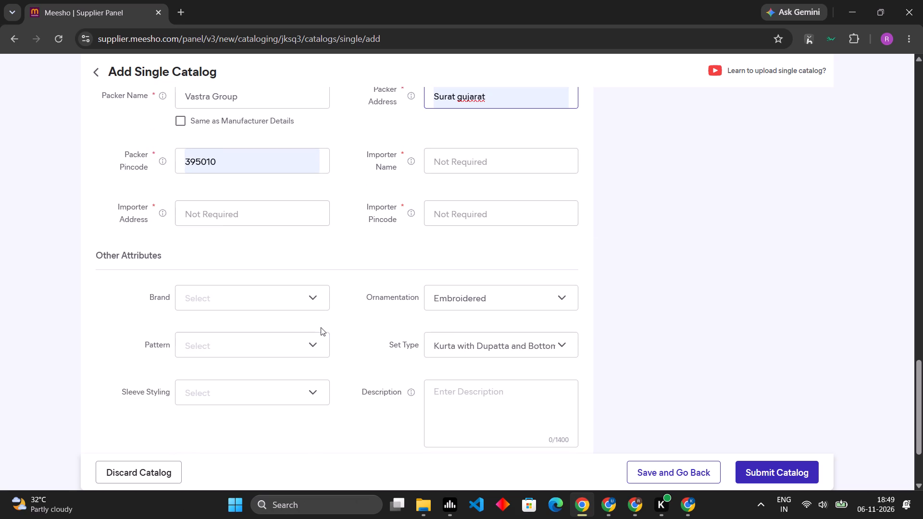
{"action": "left_click", "coordinate": [321, 327]}
{"action": "scroll", "coordinate": [312, 353], "scroll_direction": "down", "scroll_amount": 2}
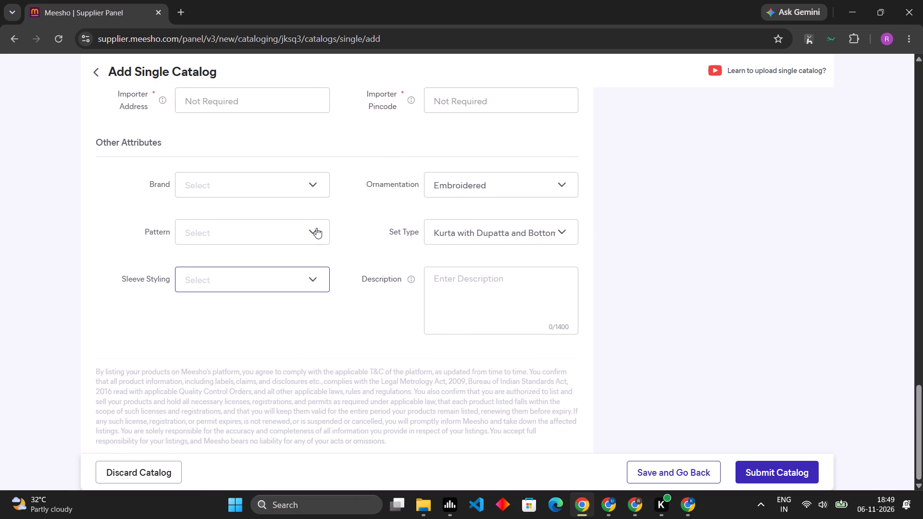
{"action": "left_click", "coordinate": [310, 228]}
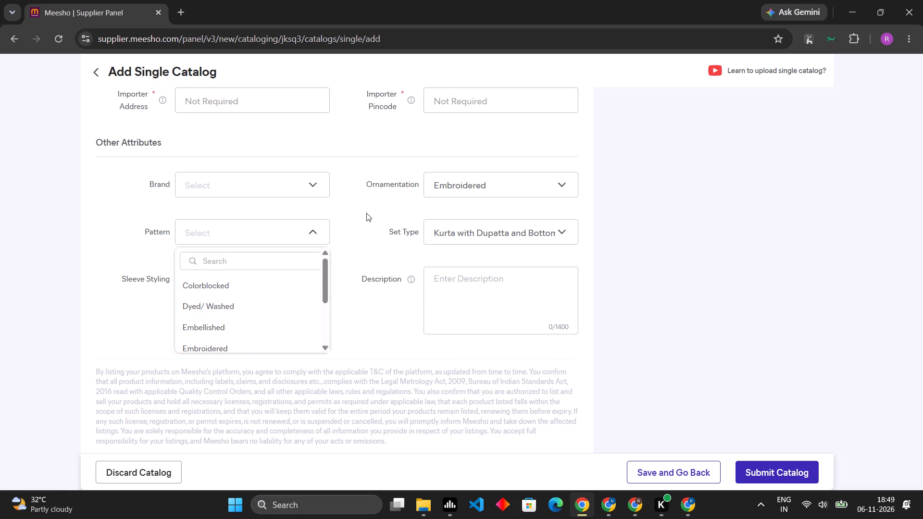
{"action": "left_click", "coordinate": [261, 343]}
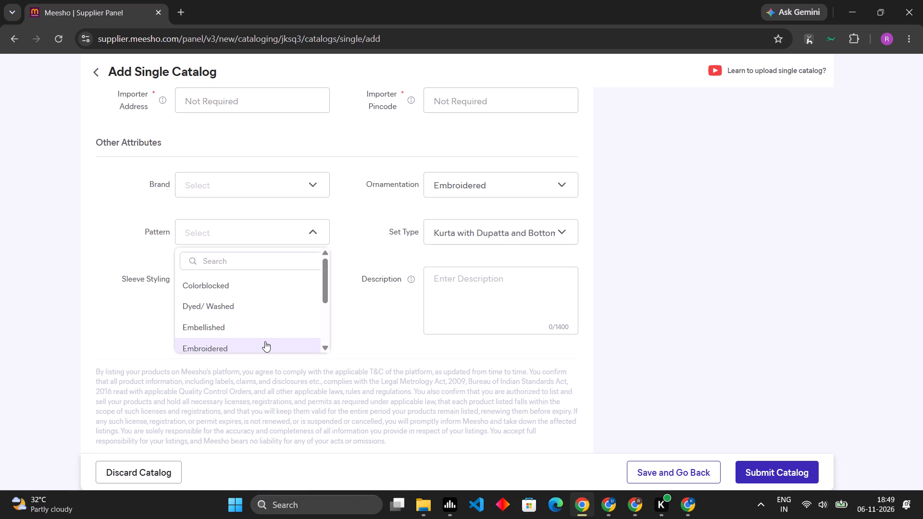
{"action": "left_click", "coordinate": [265, 341]}
{"action": "left_click", "coordinate": [355, 333]}
{"action": "scroll", "coordinate": [355, 333], "scroll_direction": "up", "scroll_amount": 12}
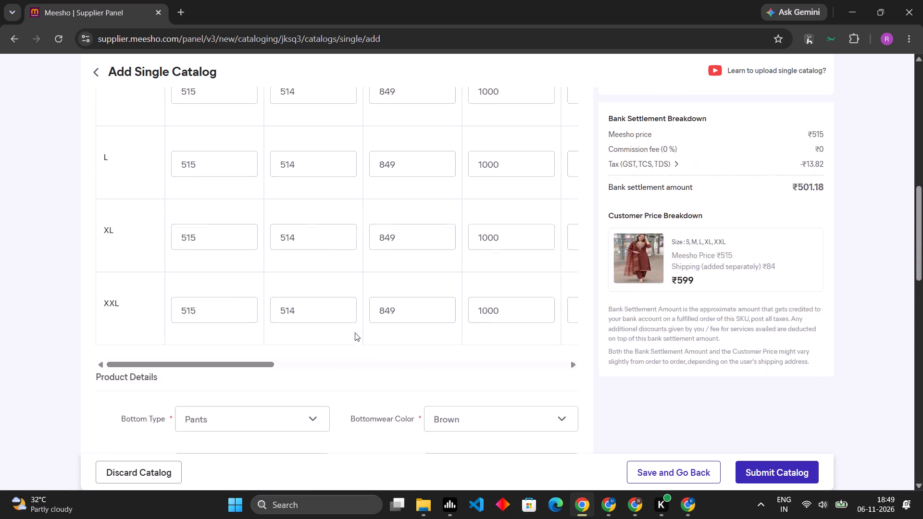
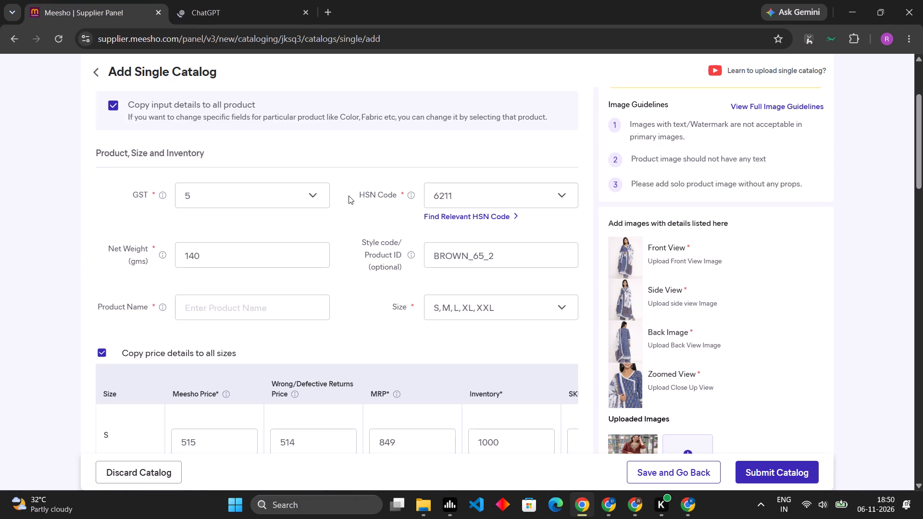
{"action": "left_click_drag", "start_coordinate": [349, 195], "coordinate": [407, 263]}
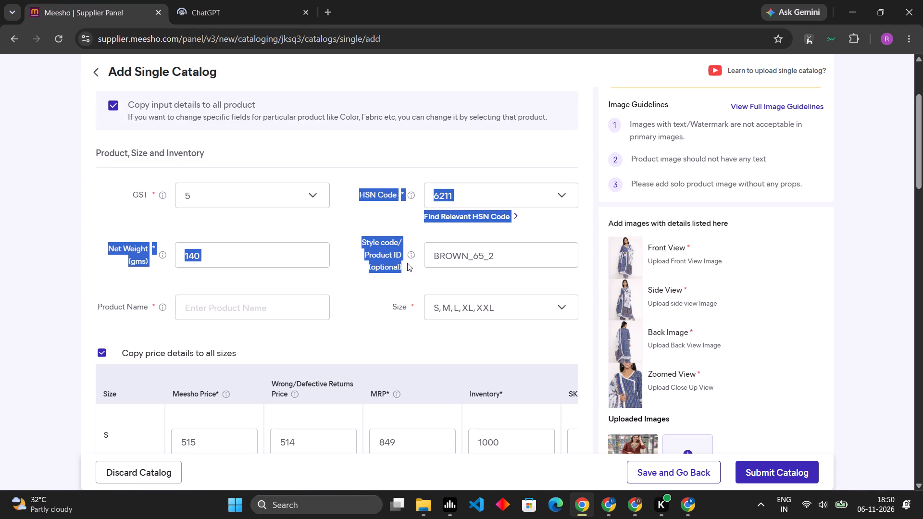
{"action": "left_click_drag", "start_coordinate": [407, 263], "coordinate": [407, 268]}
{"action": "left_click", "coordinate": [407, 268]}
{"action": "scroll", "coordinate": [371, 285], "scroll_direction": "down", "scroll_amount": 5}
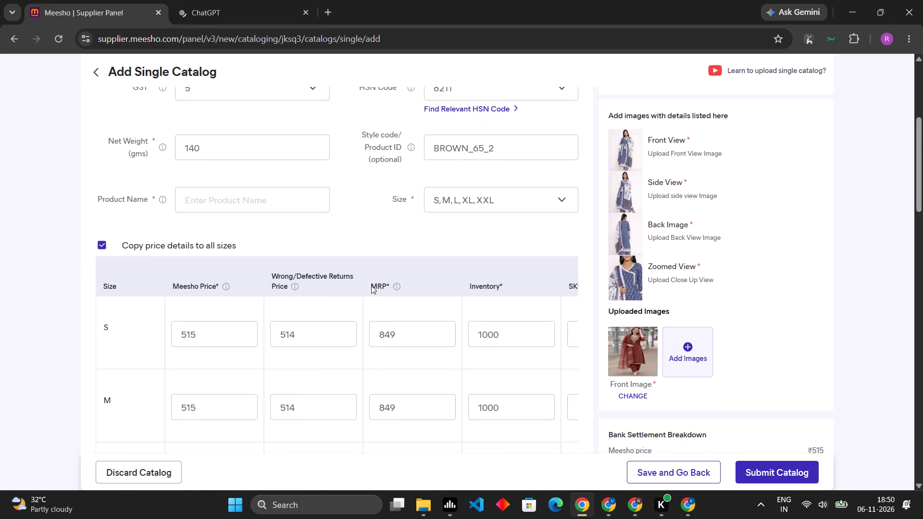
{"action": "scroll", "coordinate": [371, 285], "scroll_direction": "down", "scroll_amount": 1}
{"action": "scroll", "coordinate": [371, 285], "scroll_direction": "up", "scroll_amount": 1}
{"action": "left_click", "coordinate": [678, 164]}
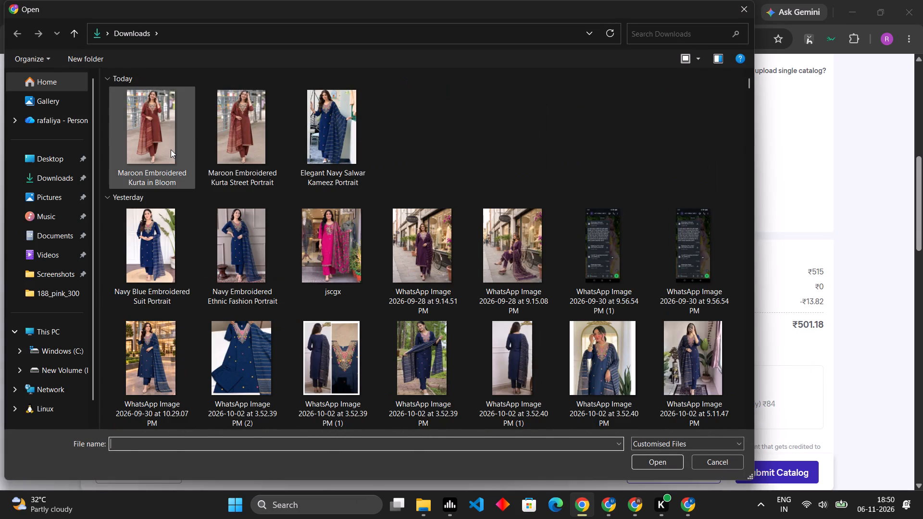
{"action": "left_click", "coordinate": [171, 149]}
{"action": "scroll", "coordinate": [326, 185], "scroll_direction": "down", "scroll_amount": 1}
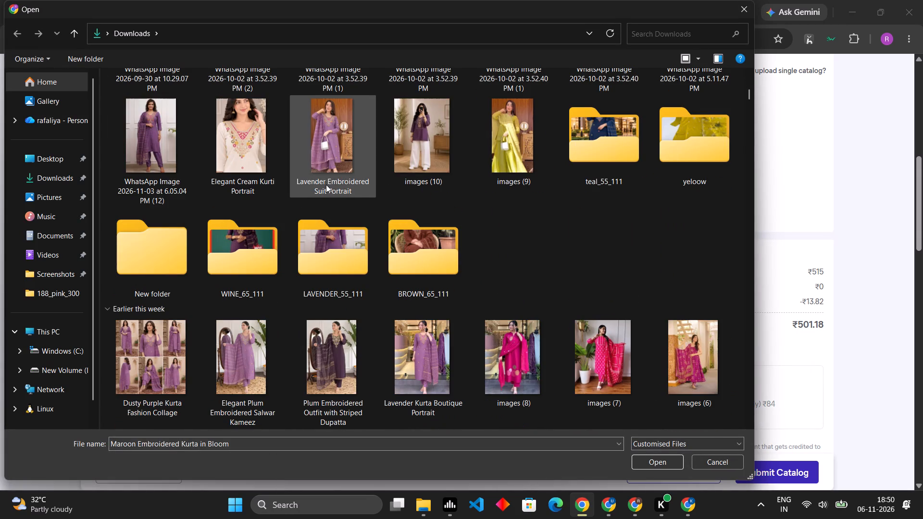
{"action": "scroll", "coordinate": [326, 185], "scroll_direction": "down", "scroll_amount": 2}
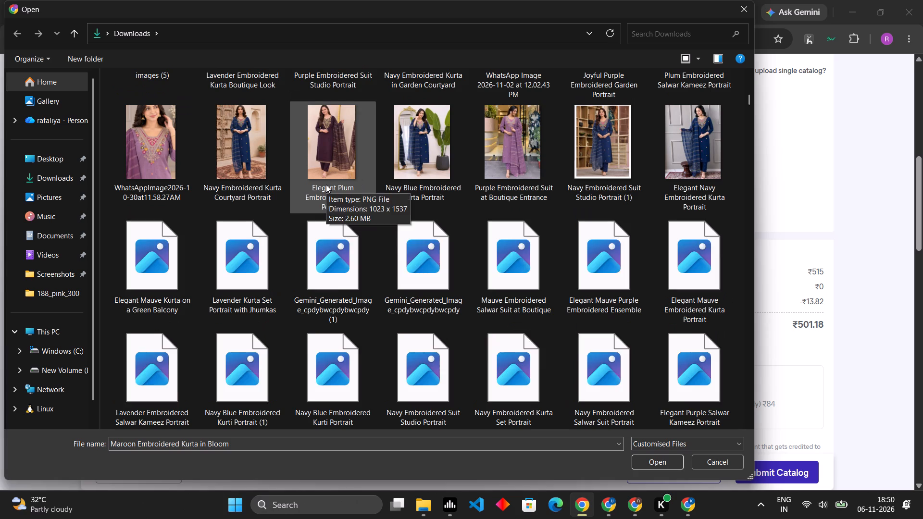
{"action": "scroll", "coordinate": [326, 185], "scroll_direction": "down", "scroll_amount": 1}
{"action": "scroll", "coordinate": [379, 163], "scroll_direction": "down", "scroll_amount": 1}
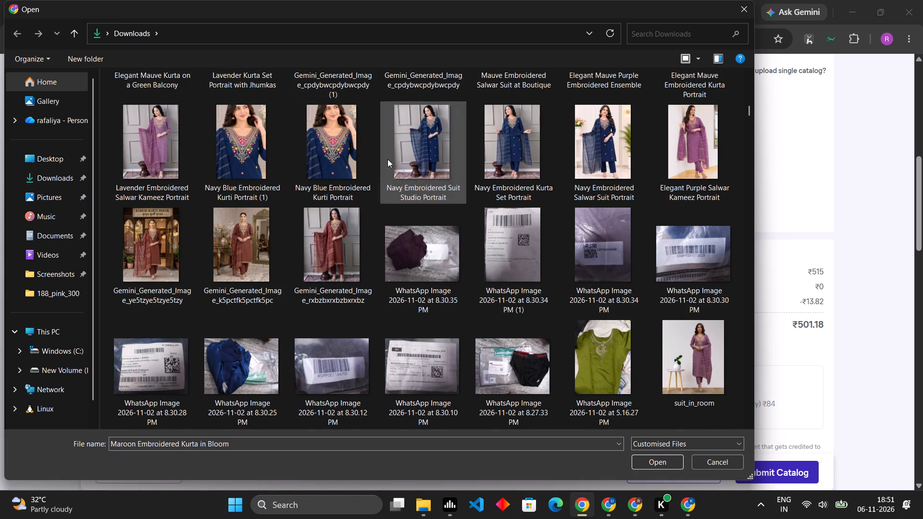
{"action": "scroll", "coordinate": [387, 161], "scroll_direction": "down", "scroll_amount": 2}
{"action": "scroll", "coordinate": [387, 160], "scroll_direction": "up", "scroll_amount": 1}
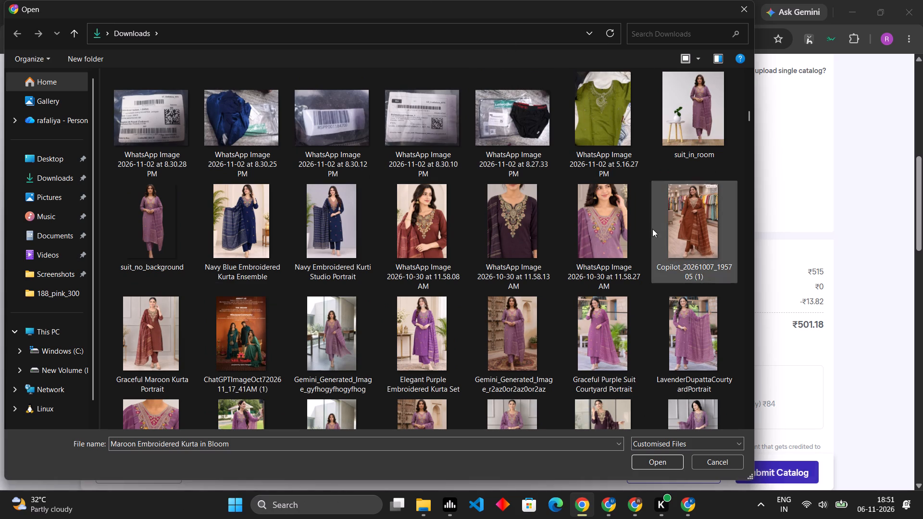
{"action": "scroll", "coordinate": [631, 241], "scroll_direction": "down", "scroll_amount": 1}
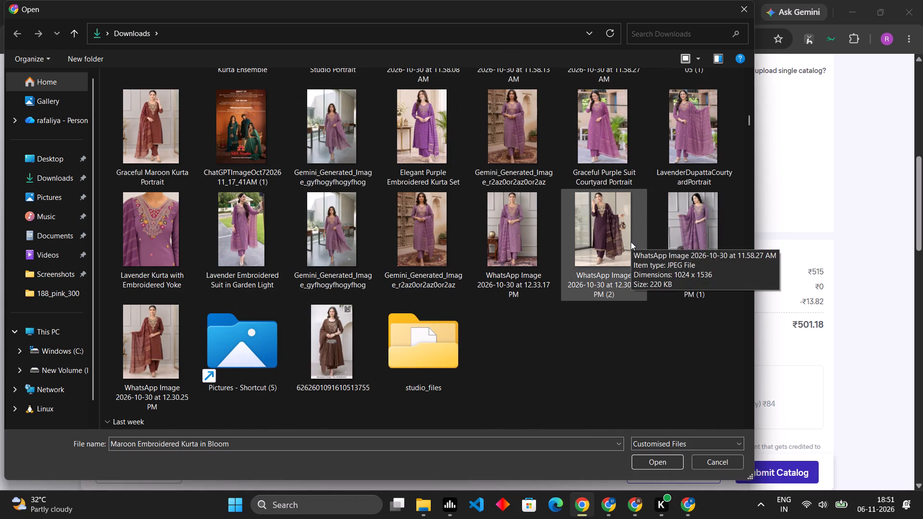
{"action": "scroll", "coordinate": [631, 242], "scroll_direction": "down", "scroll_amount": 1}
{"action": "scroll", "coordinate": [566, 213], "scroll_direction": "down", "scroll_amount": 1}
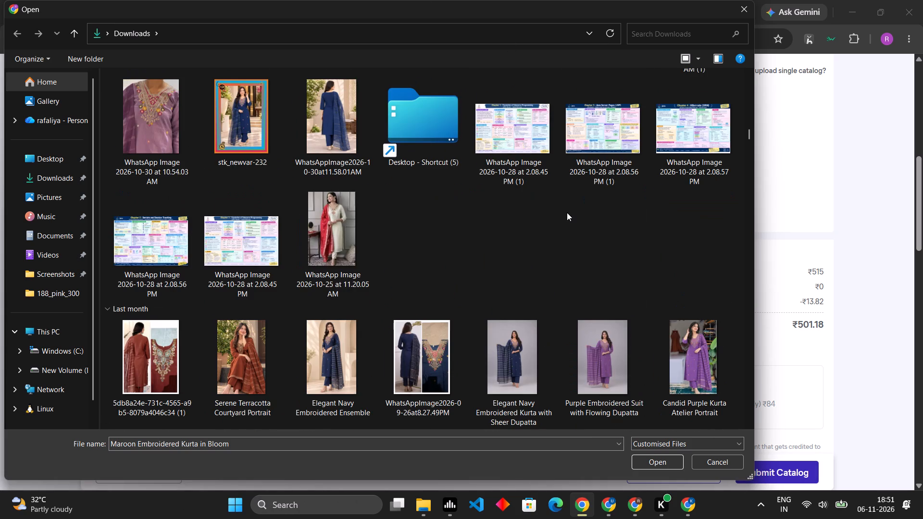
{"action": "scroll", "coordinate": [567, 212], "scroll_direction": "down", "scroll_amount": 1}
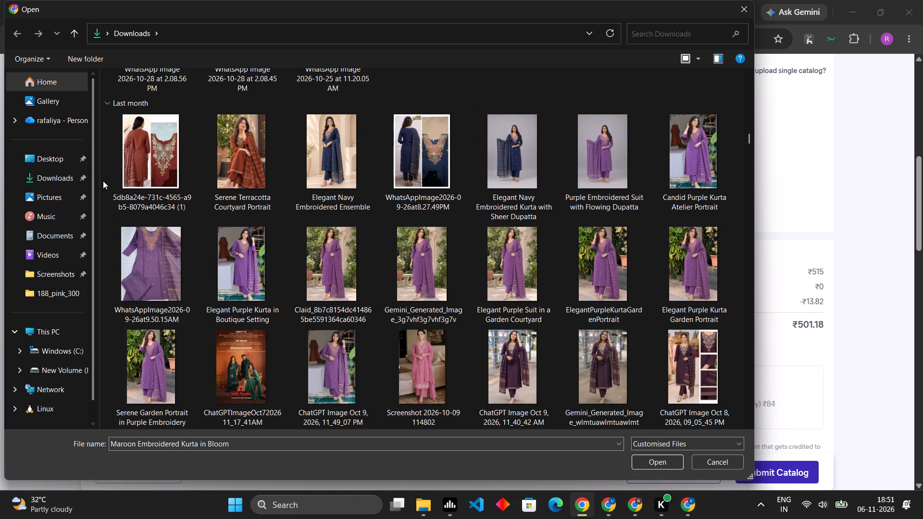
{"action": "left_click", "coordinate": [182, 157], "text": "ctrl+alt"}
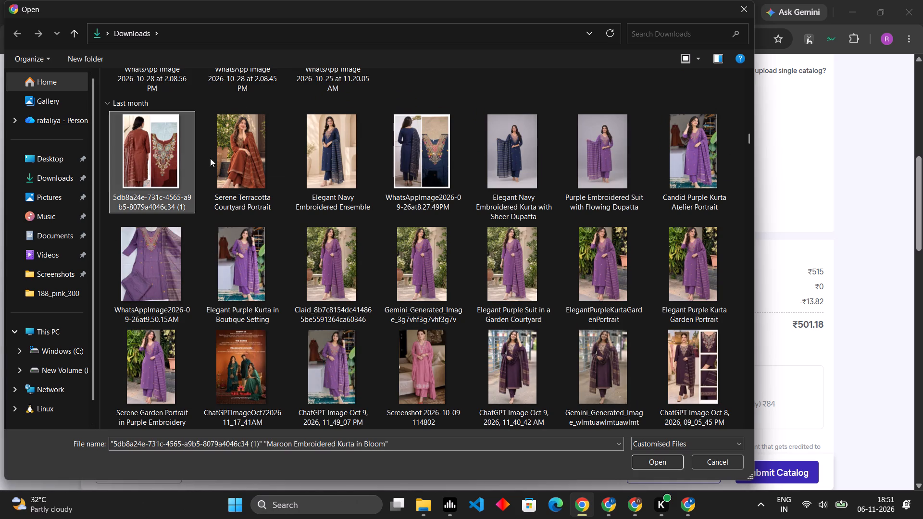
Look through the older images in Downloads for another photo of the maroon kurta set.
{"action": "scroll", "coordinate": [412, 193], "scroll_direction": "down", "scroll_amount": 1}
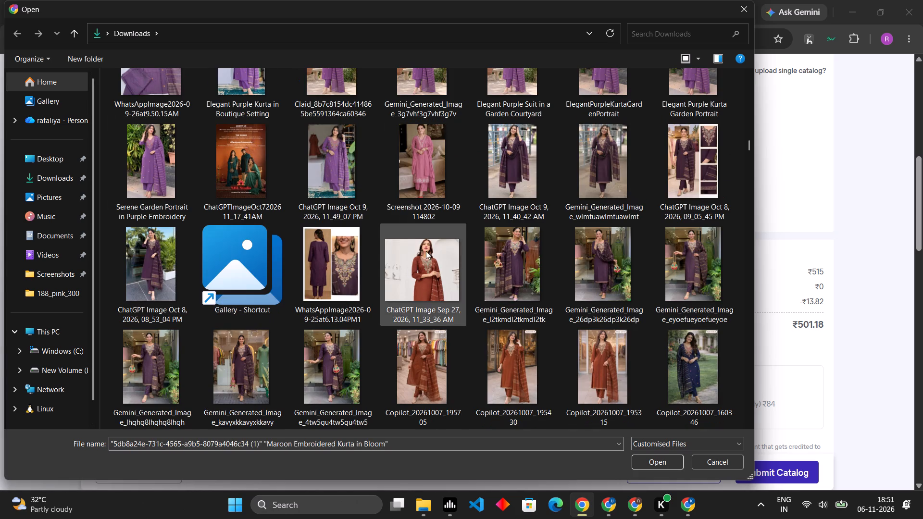
{"action": "scroll", "coordinate": [467, 196], "scroll_direction": "down", "scroll_amount": 3}
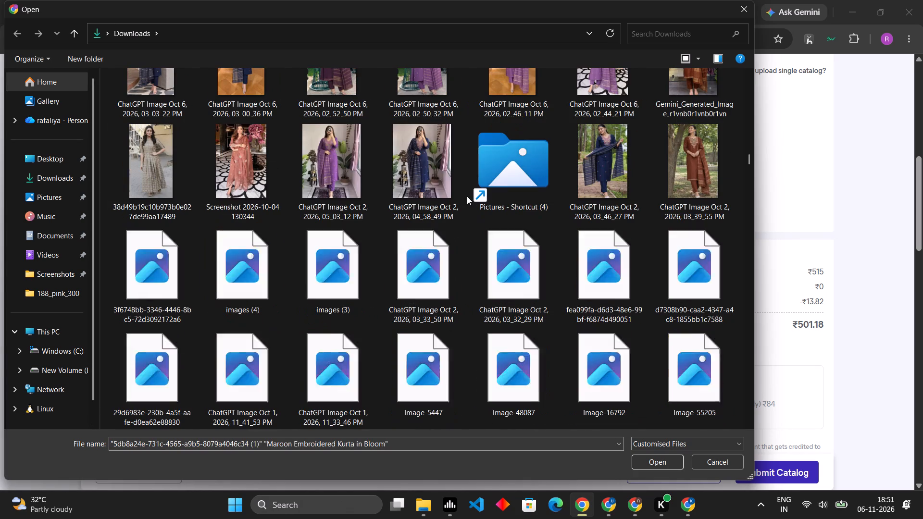
{"action": "scroll", "coordinate": [467, 196], "scroll_direction": "down", "scroll_amount": 4}
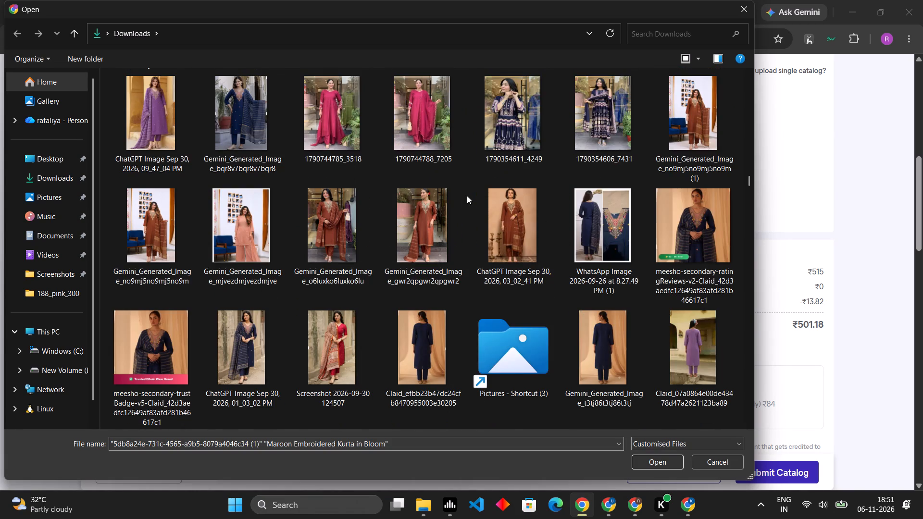
{"action": "scroll", "coordinate": [467, 196], "scroll_direction": "down", "scroll_amount": 4}
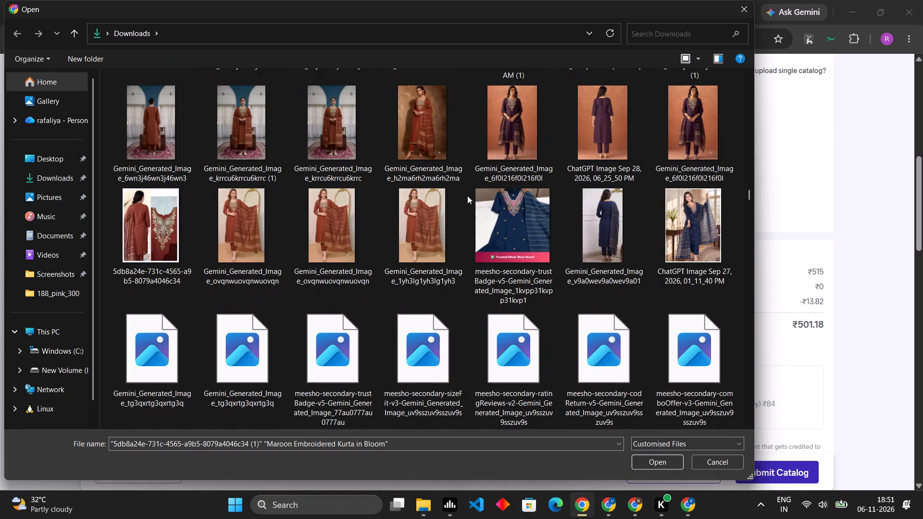
{"action": "scroll", "coordinate": [467, 196], "scroll_direction": "up", "scroll_amount": 2}
{"action": "scroll", "coordinate": [467, 196], "scroll_direction": "down", "scroll_amount": 2}
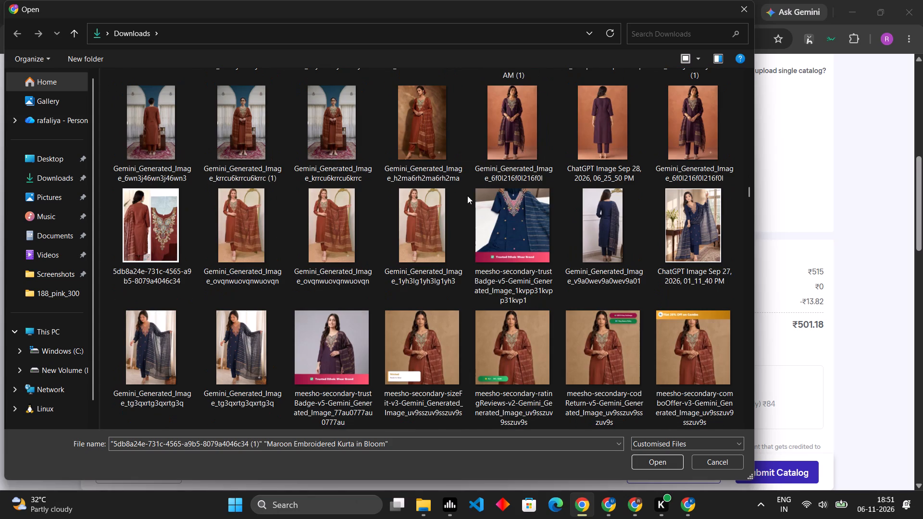
{"action": "scroll", "coordinate": [467, 196], "scroll_direction": "down", "scroll_amount": 3}
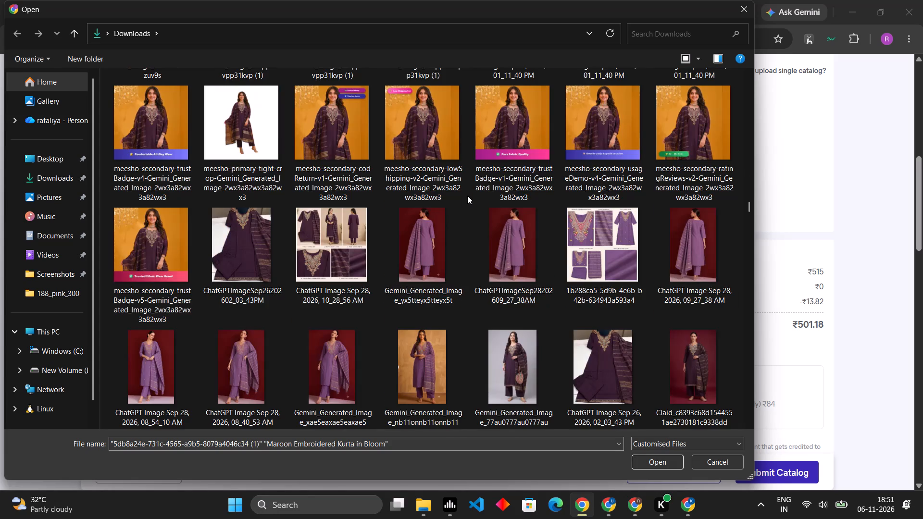
{"action": "scroll", "coordinate": [467, 196], "scroll_direction": "down", "scroll_amount": 3}
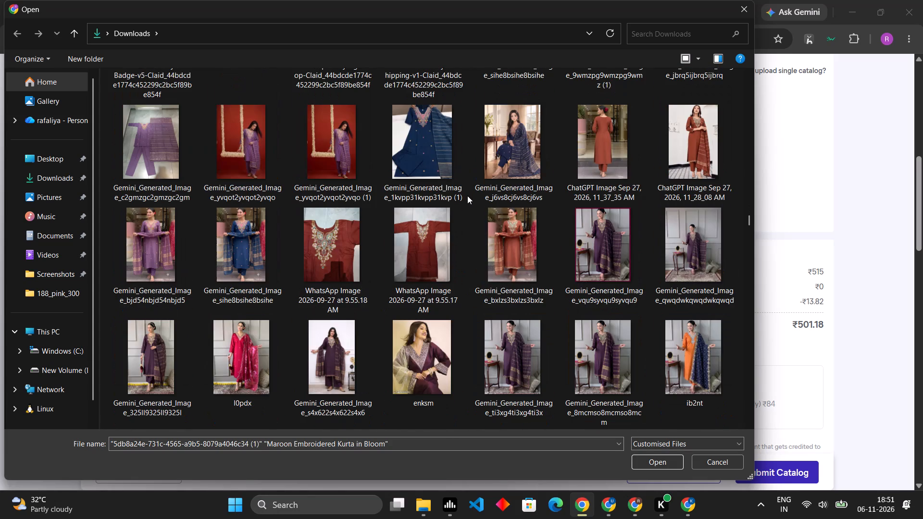
{"action": "scroll", "coordinate": [467, 196], "scroll_direction": "down", "scroll_amount": 3}
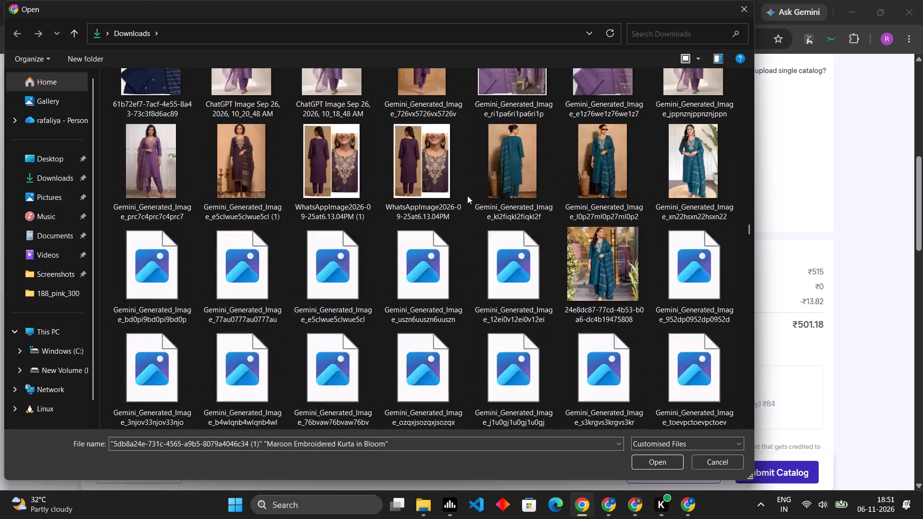
{"action": "scroll", "coordinate": [467, 196], "scroll_direction": "down", "scroll_amount": 5}
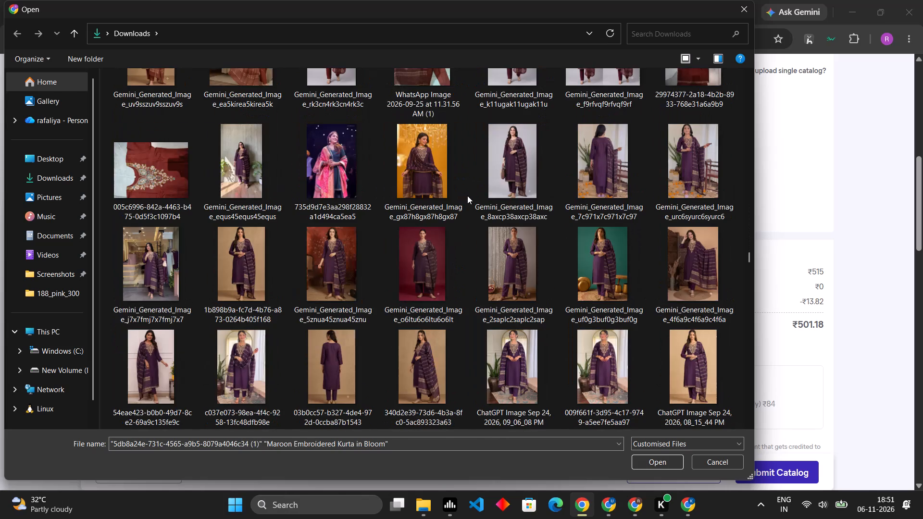
{"action": "scroll", "coordinate": [467, 196], "scroll_direction": "up", "scroll_amount": 1}
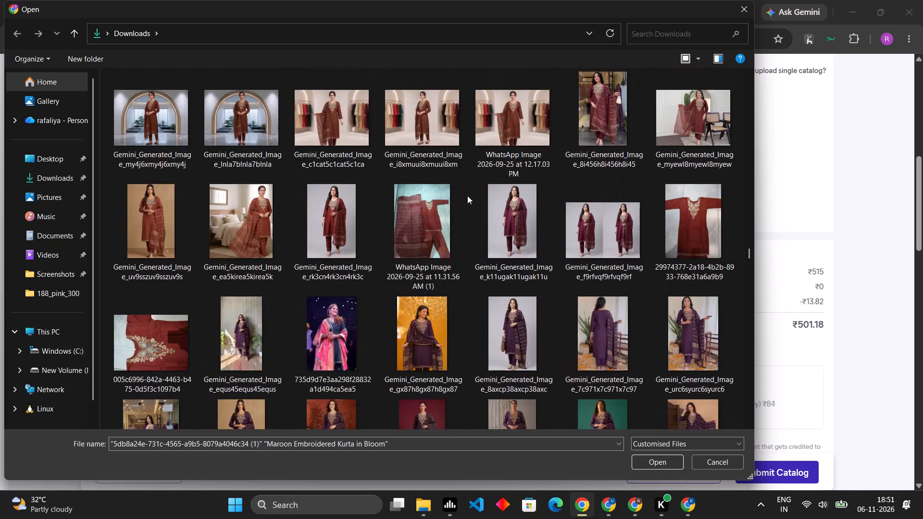
{"action": "scroll", "coordinate": [467, 196], "scroll_direction": "up", "scroll_amount": 2}
{"action": "scroll", "coordinate": [467, 196], "scroll_direction": "up", "scroll_amount": 20}
{"action": "scroll", "coordinate": [467, 196], "scroll_direction": "up", "scroll_amount": 2}
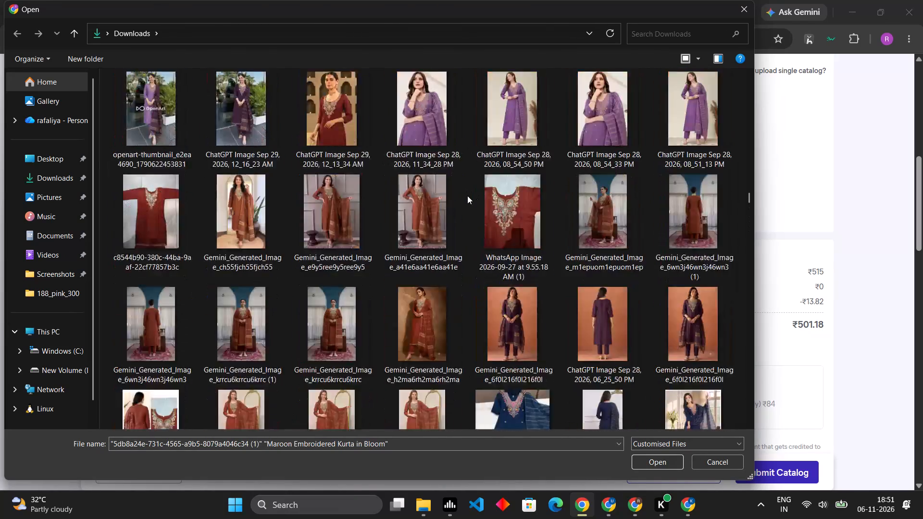
{"action": "scroll", "coordinate": [467, 196], "scroll_direction": "up", "scroll_amount": 7}
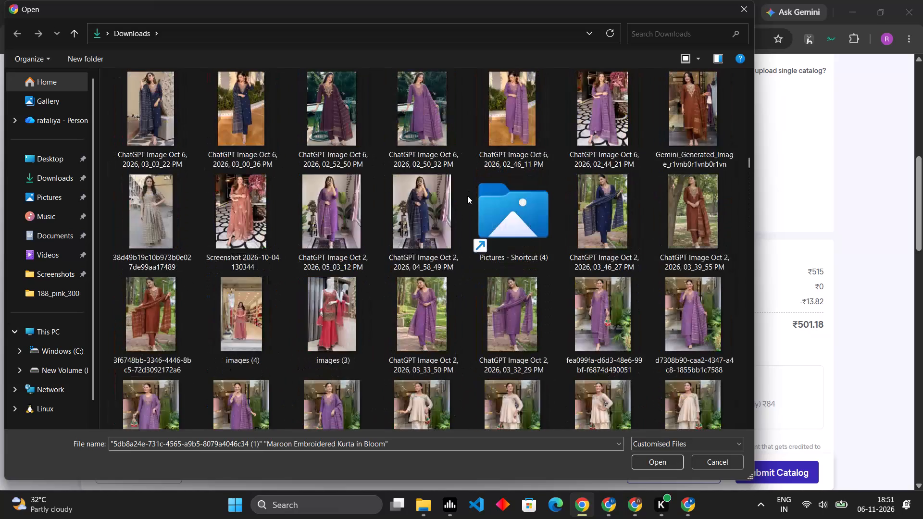
{"action": "scroll", "coordinate": [467, 196], "scroll_direction": "up", "scroll_amount": 3}
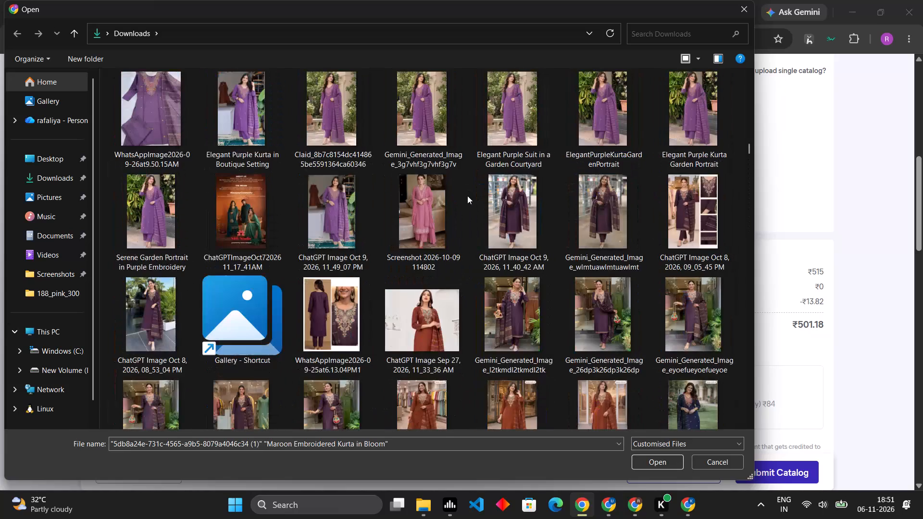
{"action": "scroll", "coordinate": [467, 196], "scroll_direction": "up", "scroll_amount": 3}
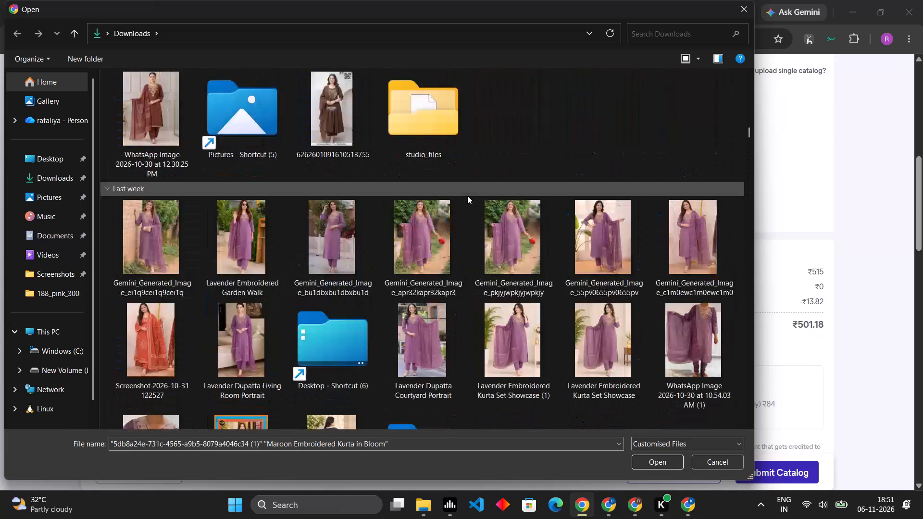
{"action": "scroll", "coordinate": [467, 196], "scroll_direction": "down", "scroll_amount": 2}
{"action": "scroll", "coordinate": [467, 196], "scroll_direction": "up", "scroll_amount": 4}
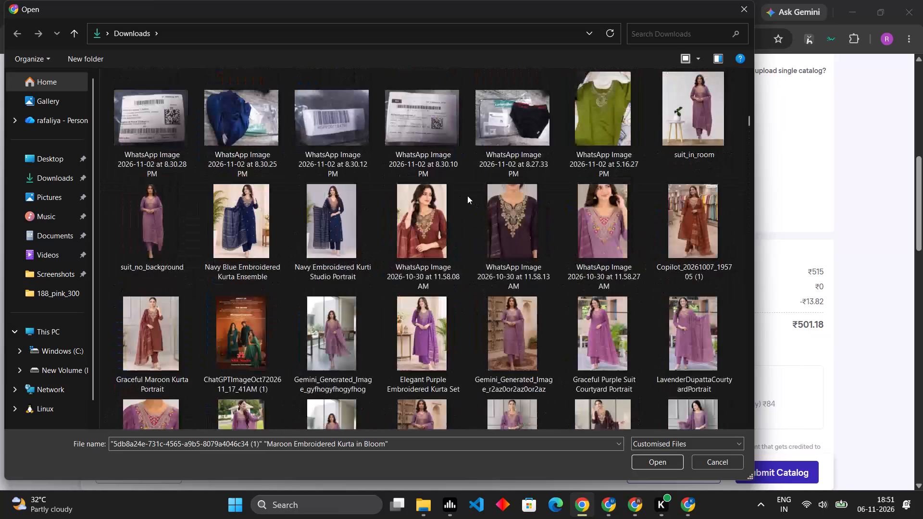
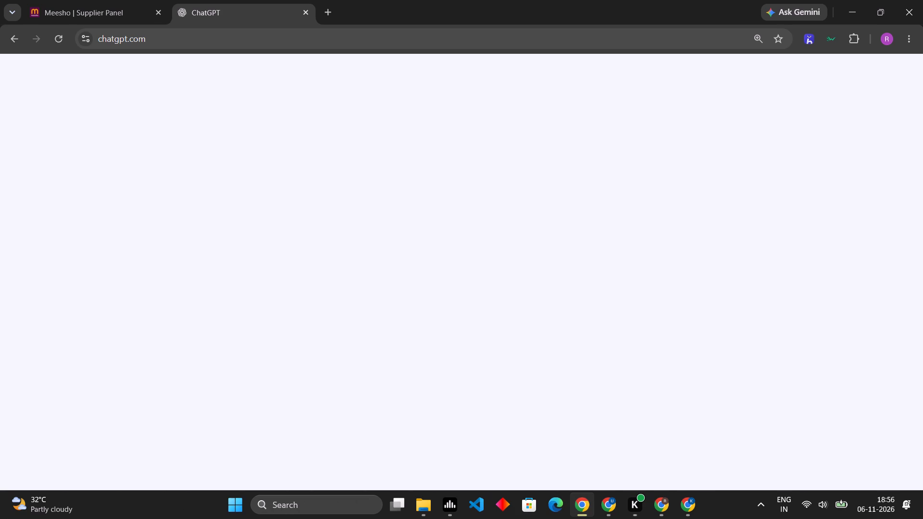
{"action": "left_click", "coordinate": [164, 0]}
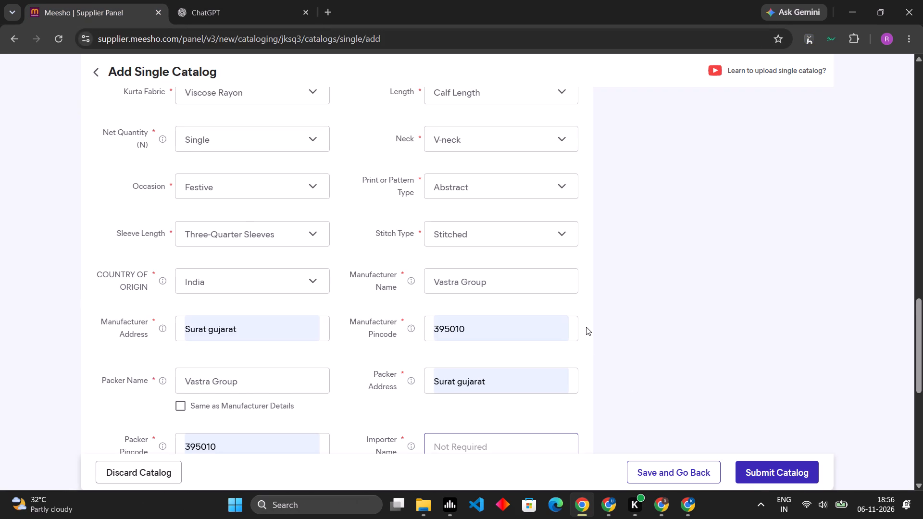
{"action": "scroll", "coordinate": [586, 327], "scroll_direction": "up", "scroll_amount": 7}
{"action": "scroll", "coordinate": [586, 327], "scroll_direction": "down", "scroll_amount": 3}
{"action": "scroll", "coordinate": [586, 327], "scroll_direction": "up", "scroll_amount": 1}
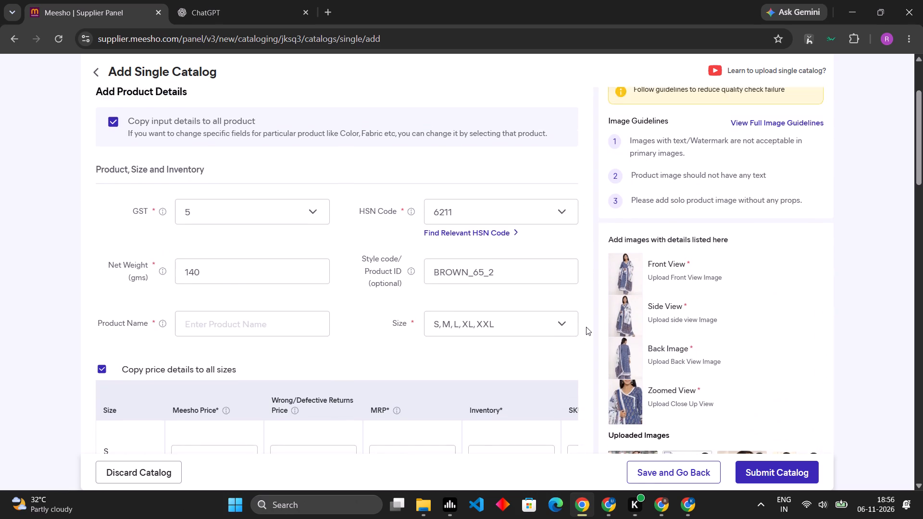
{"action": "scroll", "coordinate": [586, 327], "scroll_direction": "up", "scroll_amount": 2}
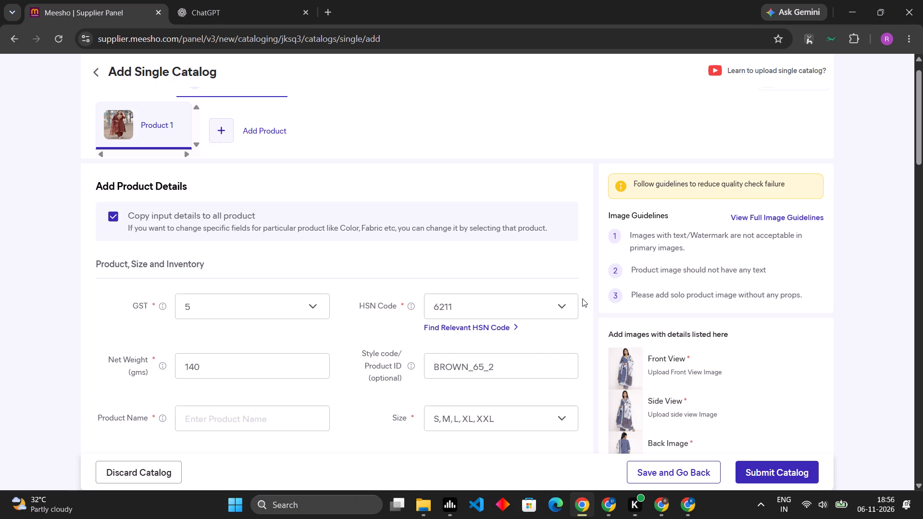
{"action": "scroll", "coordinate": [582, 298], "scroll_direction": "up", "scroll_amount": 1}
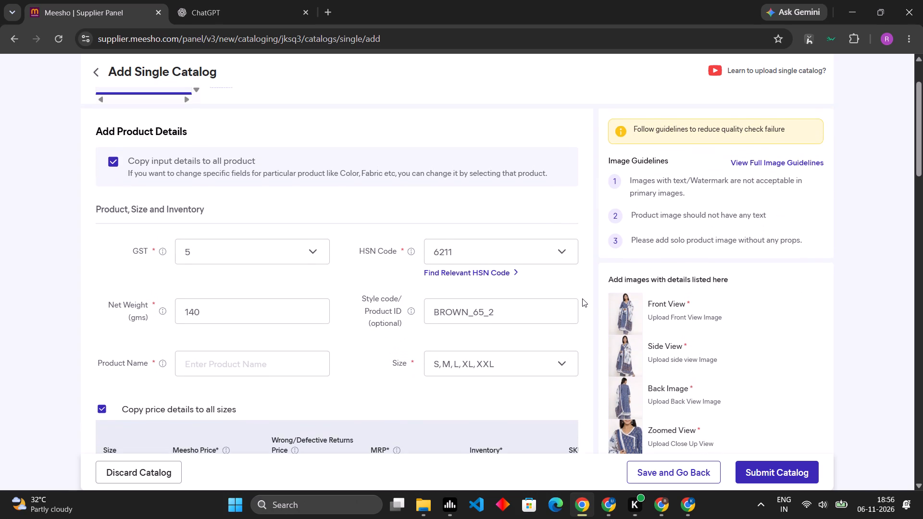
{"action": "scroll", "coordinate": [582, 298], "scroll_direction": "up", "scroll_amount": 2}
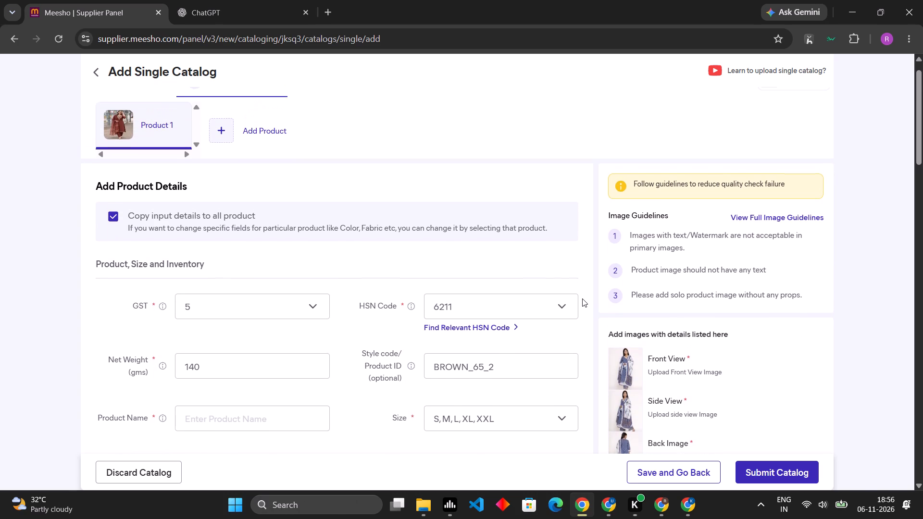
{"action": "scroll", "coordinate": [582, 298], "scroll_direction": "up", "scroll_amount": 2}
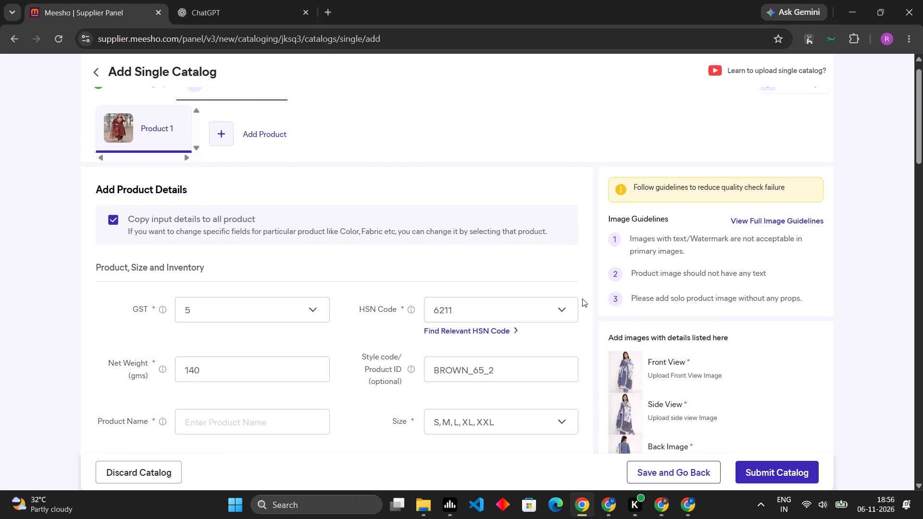
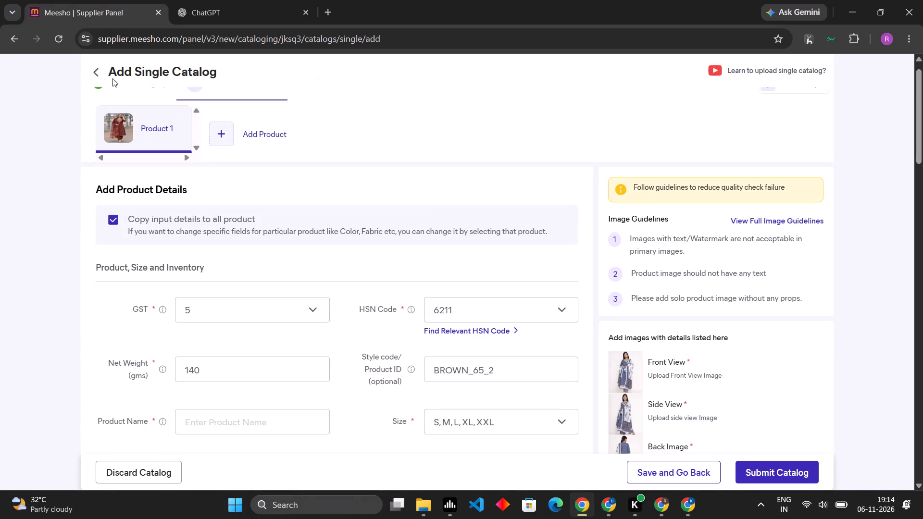
{"action": "left_click", "coordinate": [94, 70]}
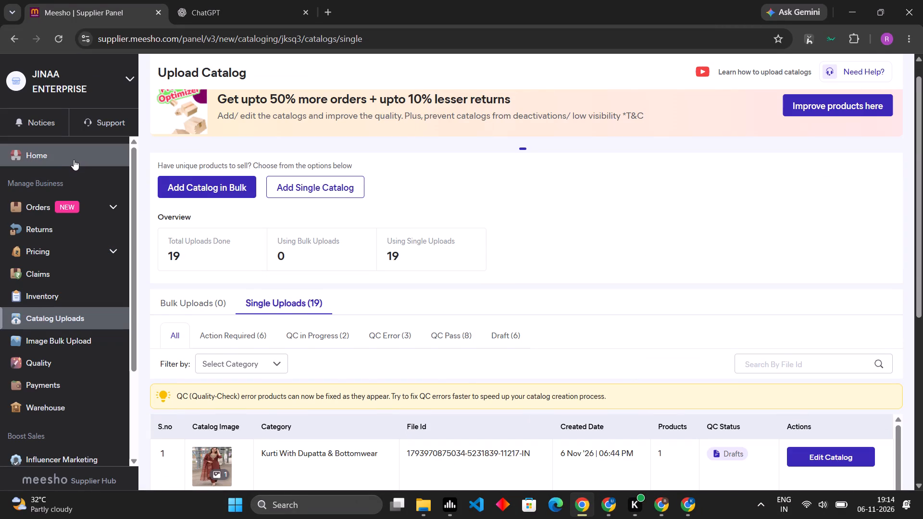
{"action": "left_click", "coordinate": [110, 126]}
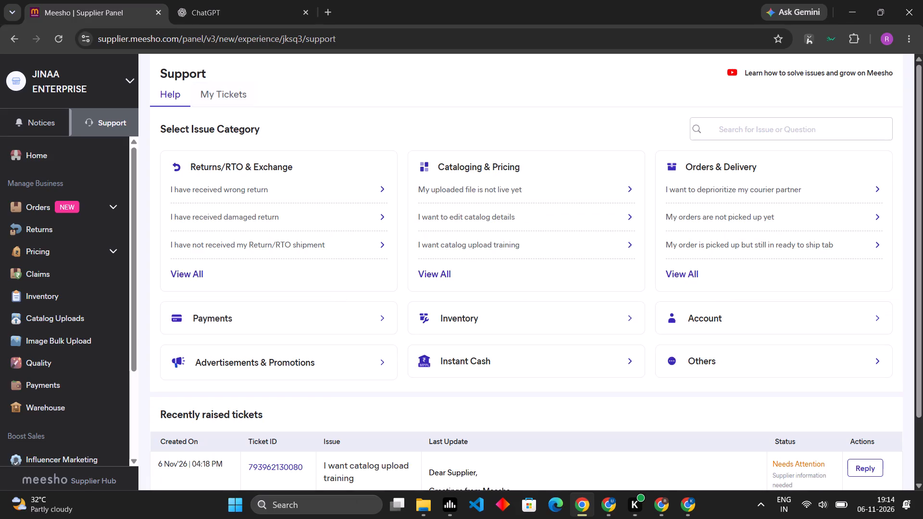
{"action": "scroll", "coordinate": [244, 129], "scroll_direction": "down", "scroll_amount": 1}
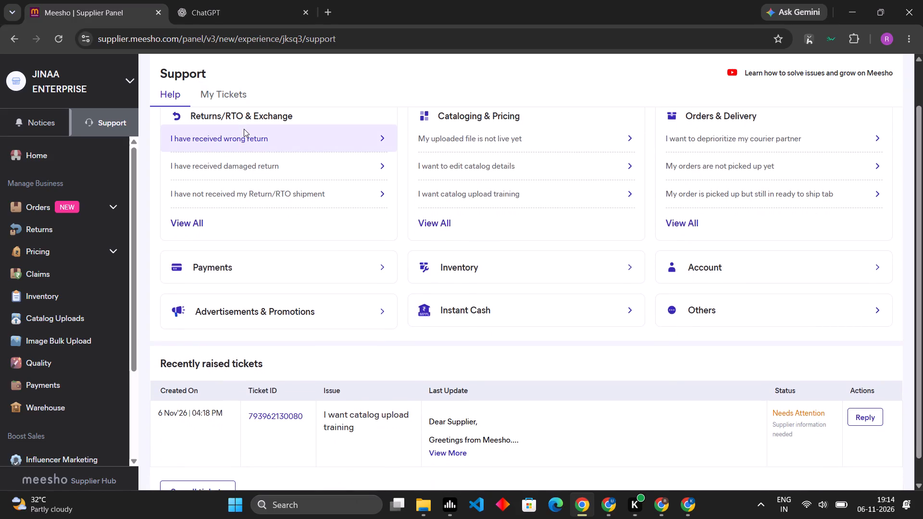
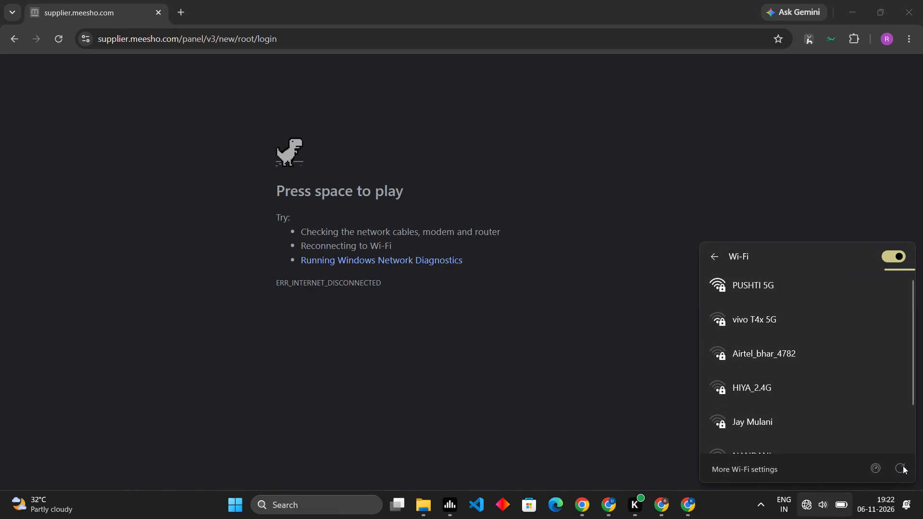
Refresh the list of available Wi-Fi networks and reconnect to the Redmi 13C 5G network.
{"action": "left_click", "coordinate": [903, 466]}
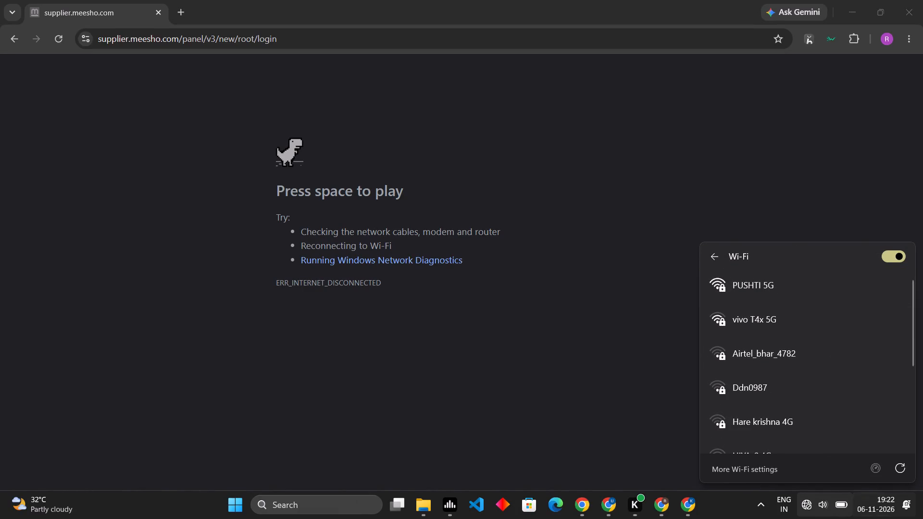
{"action": "left_click", "coordinate": [897, 460]}
{"action": "left_click", "coordinate": [900, 466]}
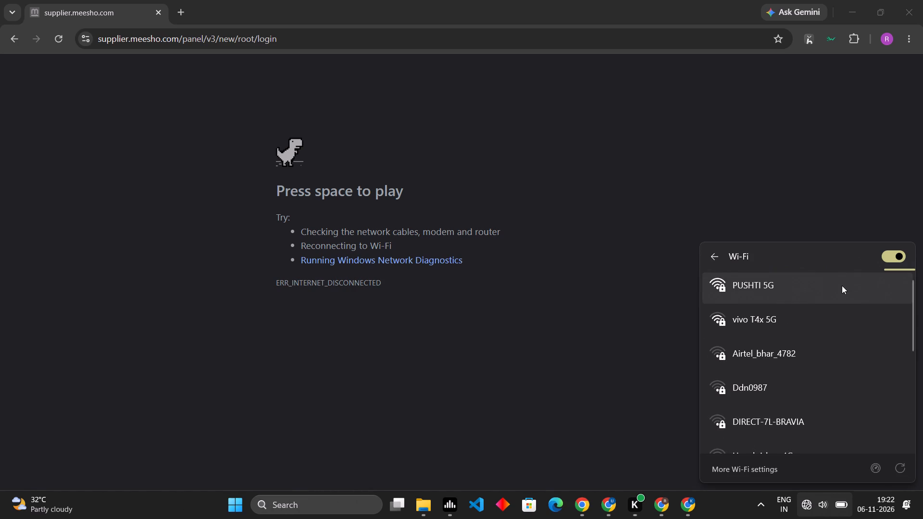
{"action": "left_click", "coordinate": [822, 290]}
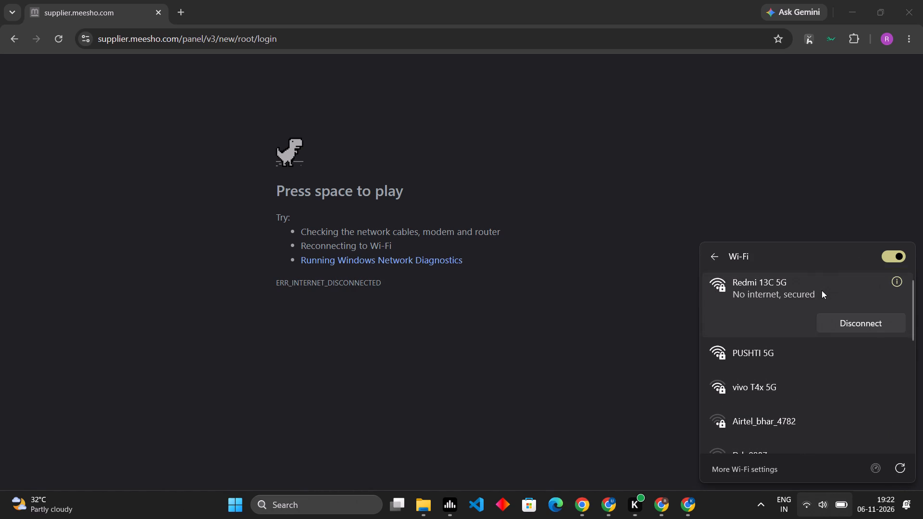
Reload the Meesho supplier login page.
{"action": "left_click", "coordinate": [65, 44]}
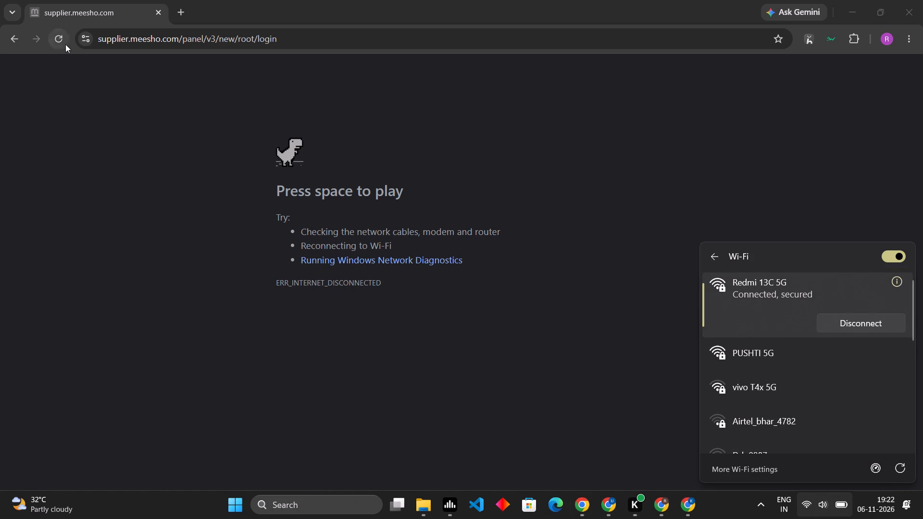
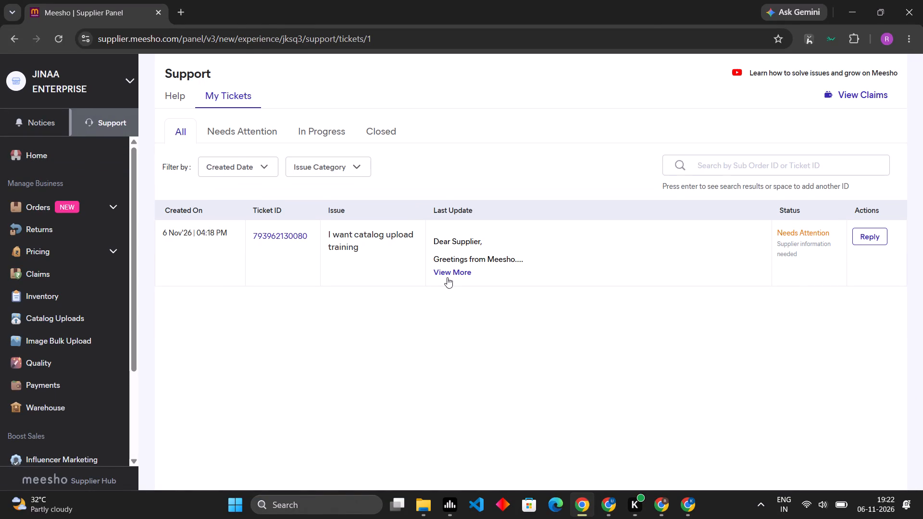
Open the reply page of the catalog upload training ticket and read its details and the full latest update.
{"action": "left_click", "coordinate": [870, 234]}
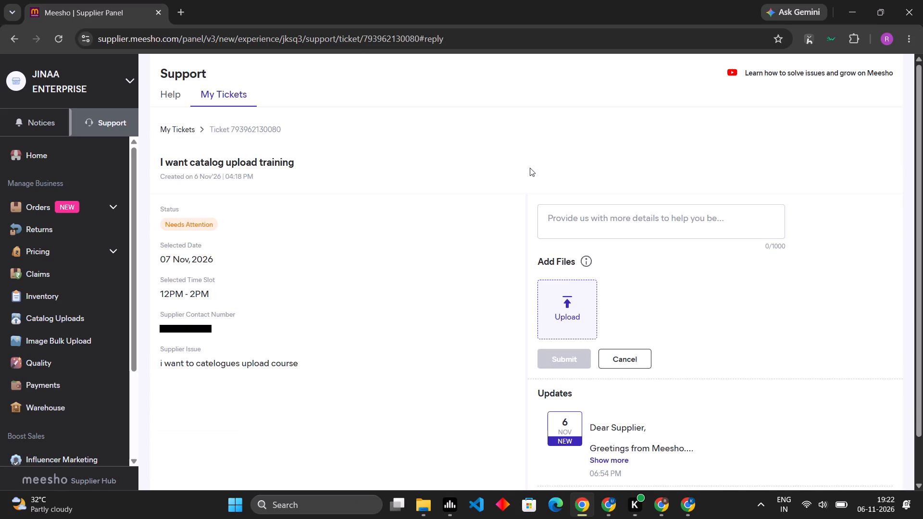
{"action": "scroll", "coordinate": [530, 168], "scroll_direction": "down", "scroll_amount": 2}
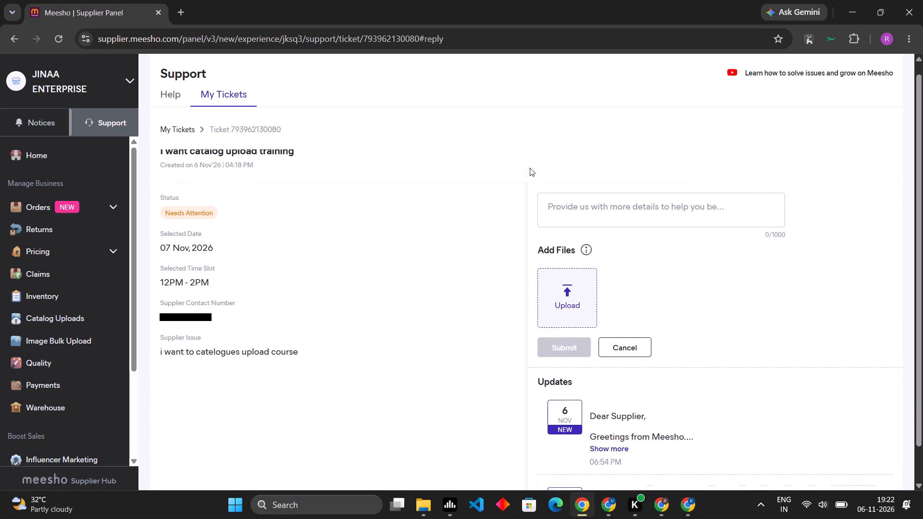
{"action": "scroll", "coordinate": [530, 168], "scroll_direction": "down", "scroll_amount": 3}
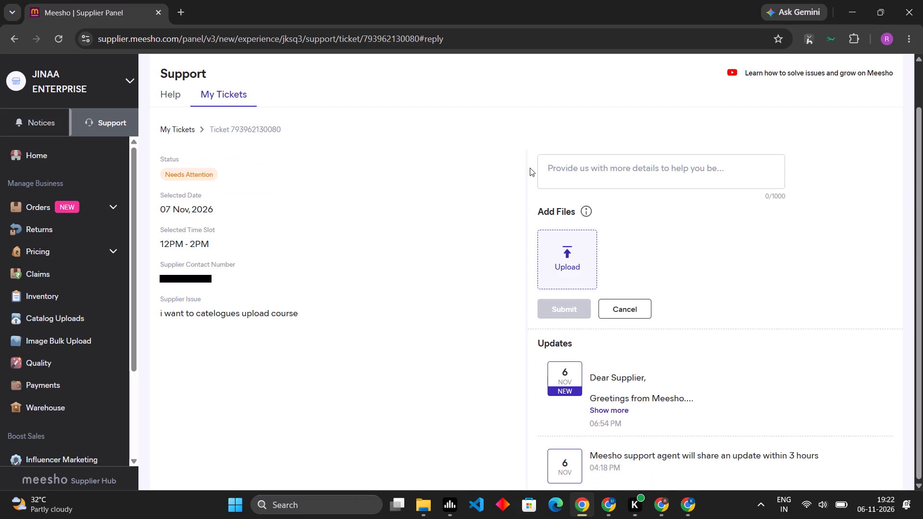
{"action": "left_click", "coordinate": [613, 408]}
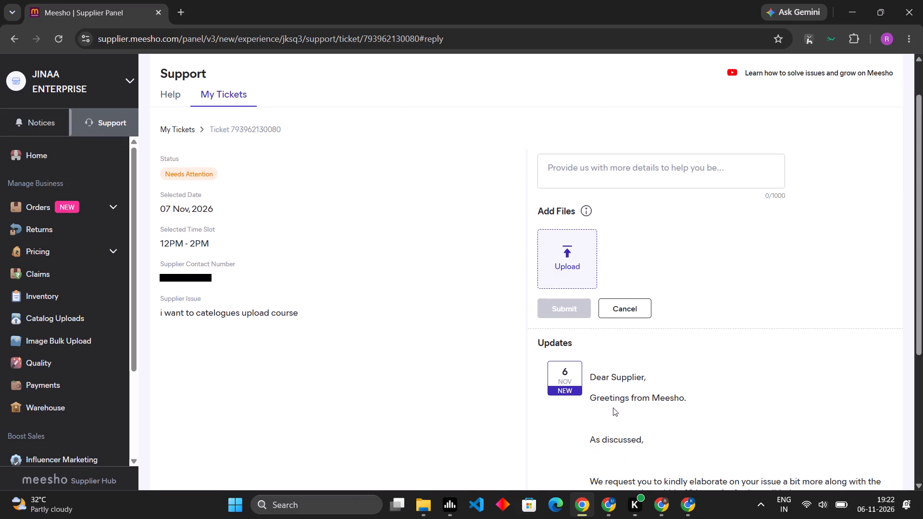
{"action": "scroll", "coordinate": [654, 350], "scroll_direction": "down", "scroll_amount": 5}
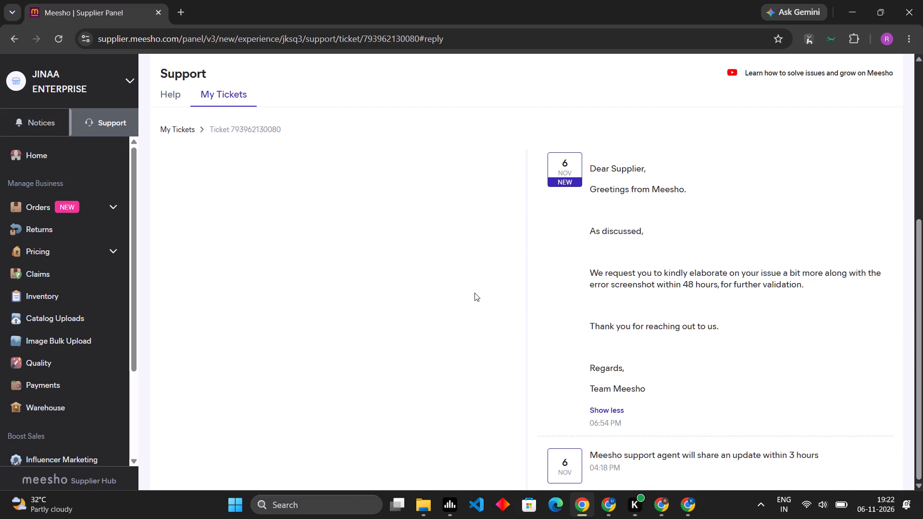
{"action": "scroll", "coordinate": [474, 293], "scroll_direction": "up", "scroll_amount": 1}
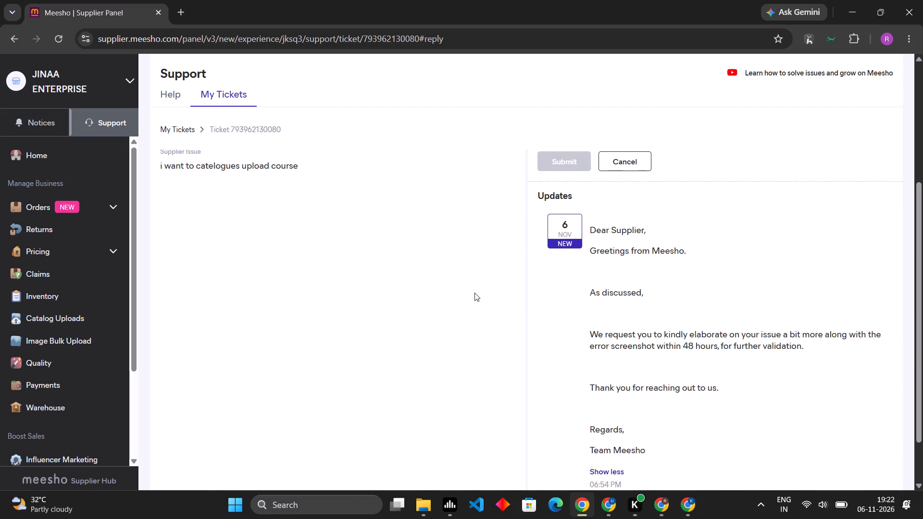
{"action": "scroll", "coordinate": [474, 293], "scroll_direction": "up", "scroll_amount": 1}
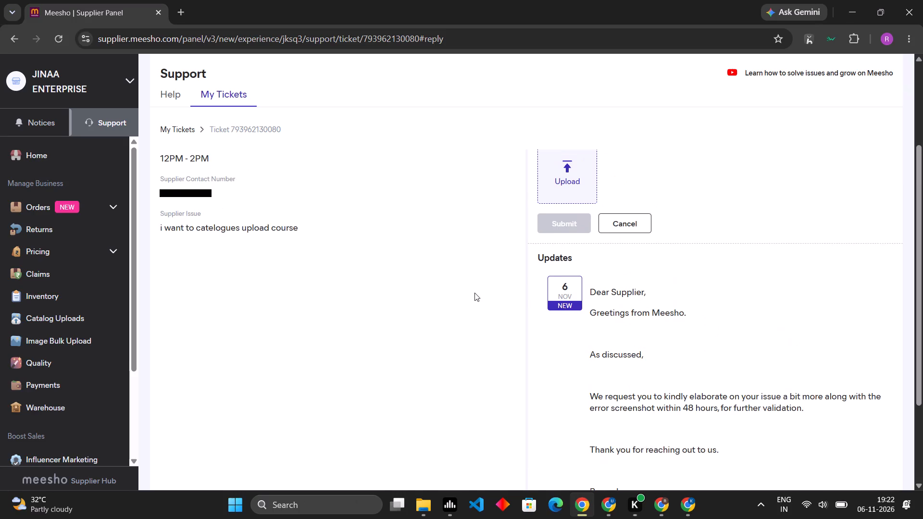
{"action": "scroll", "coordinate": [474, 293], "scroll_direction": "down", "scroll_amount": 3}
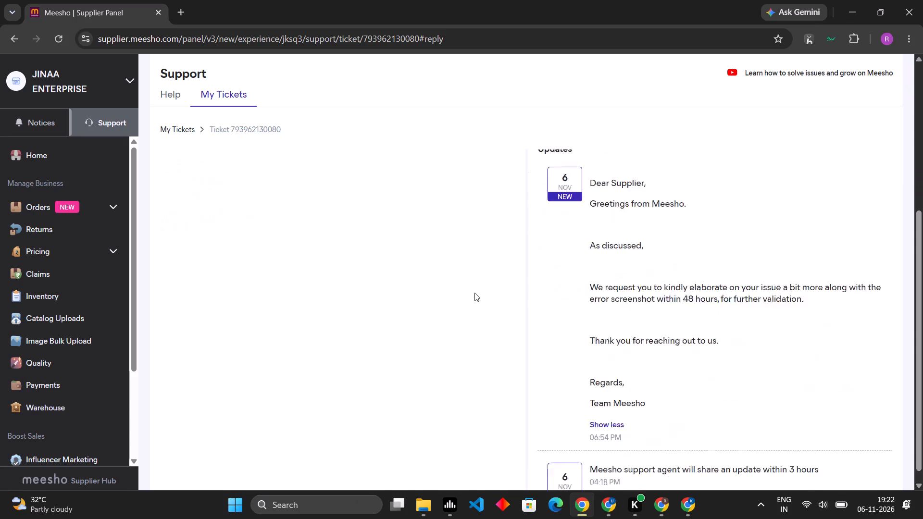
{"action": "scroll", "coordinate": [474, 293], "scroll_direction": "up", "scroll_amount": 4}
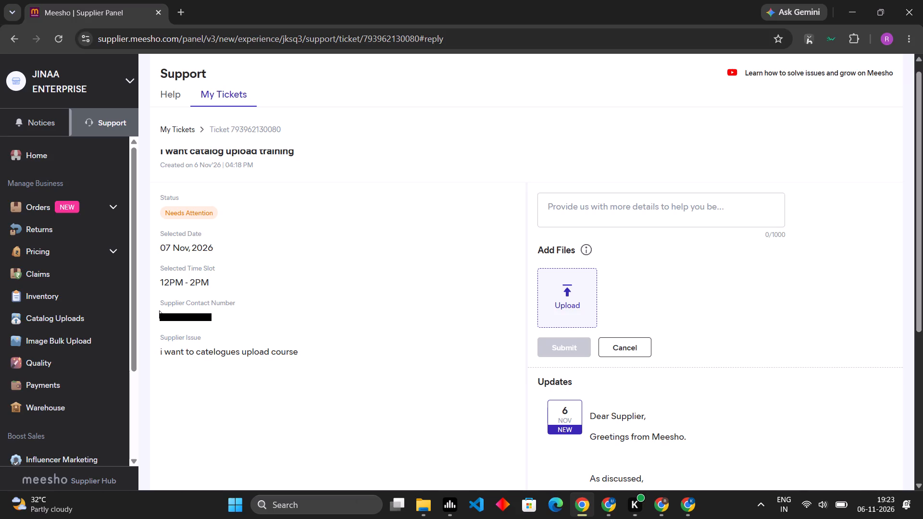
{"action": "scroll", "coordinate": [151, 205], "scroll_direction": "up", "scroll_amount": 2}
{"action": "scroll", "coordinate": [151, 205], "scroll_direction": "down", "scroll_amount": 9}
{"action": "scroll", "coordinate": [151, 205], "scroll_direction": "up", "scroll_amount": 3}
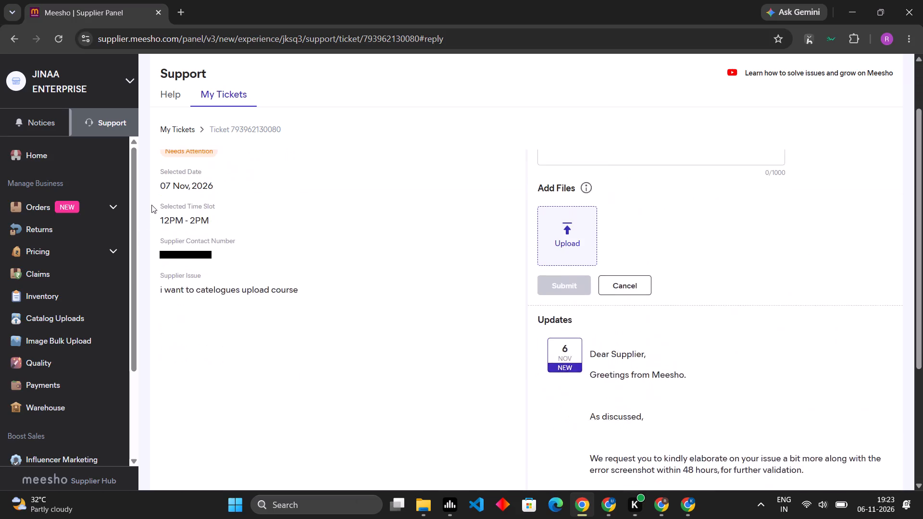
{"action": "scroll", "coordinate": [151, 205], "scroll_direction": "up", "scroll_amount": 4}
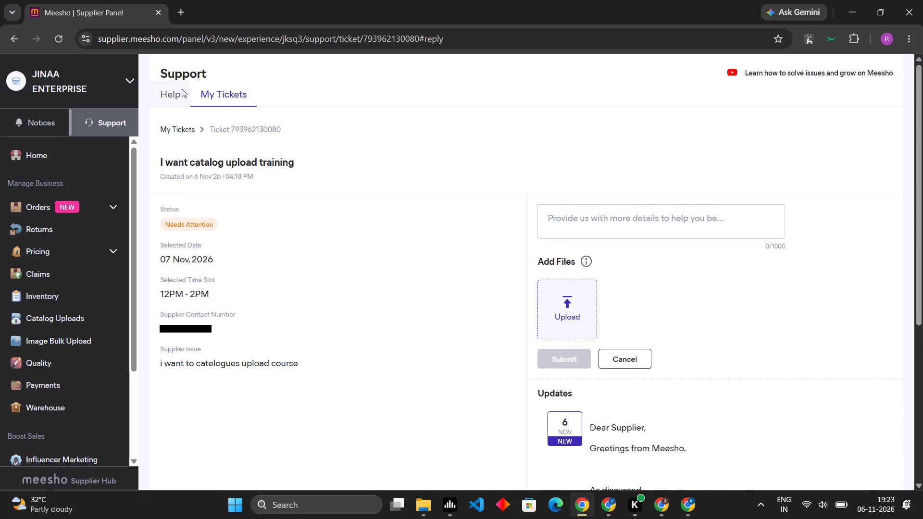
Leave the ticket for the support Help page and open the Inventory page.
{"action": "left_click", "coordinate": [182, 89]}
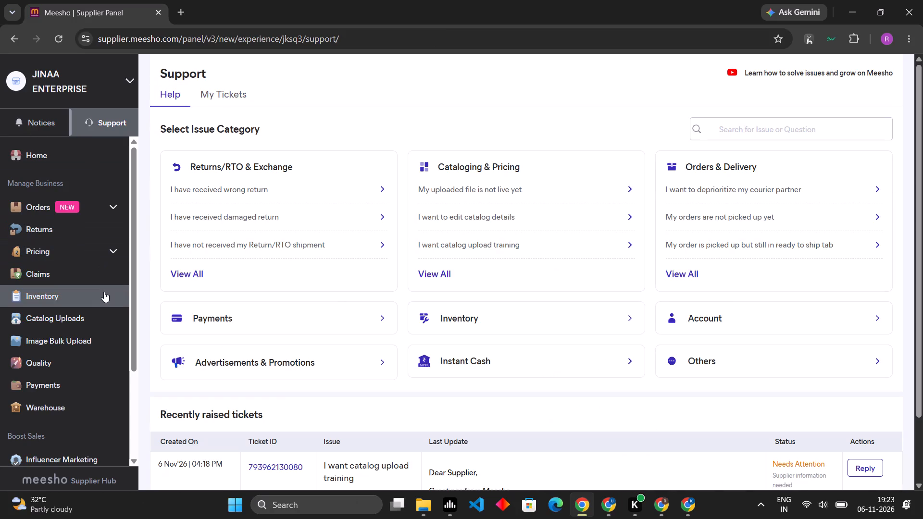
{"action": "left_click", "coordinate": [104, 292]}
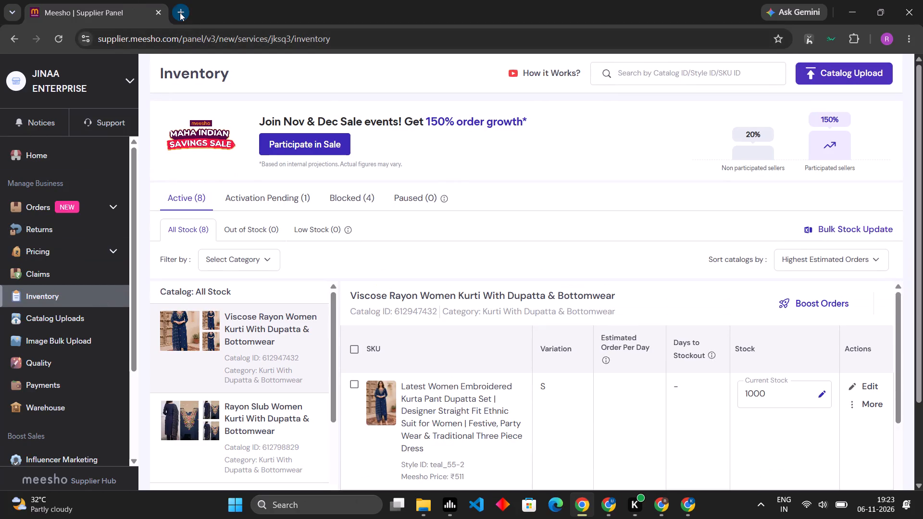
Open a new browser tab and close the Meesho Supplier Panel tab.
{"action": "left_click", "coordinate": [180, 12]}
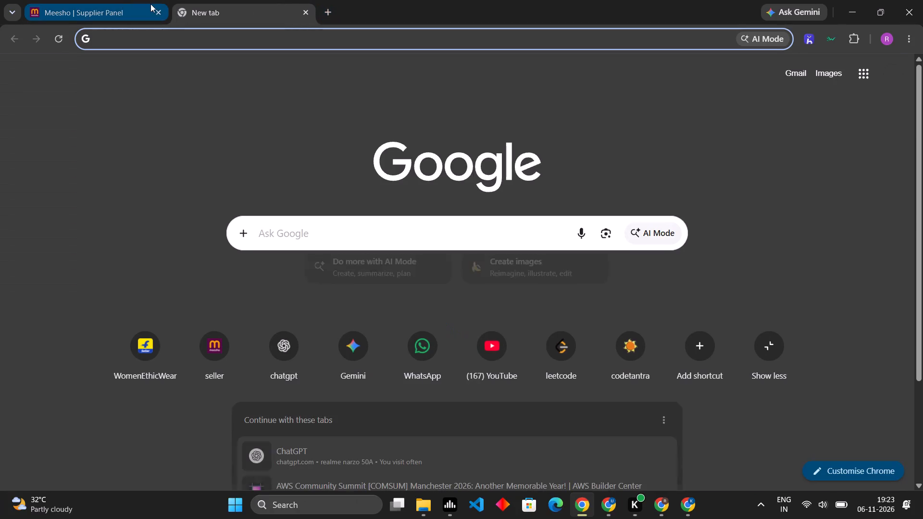
{"action": "left_click", "coordinate": [159, 13]}
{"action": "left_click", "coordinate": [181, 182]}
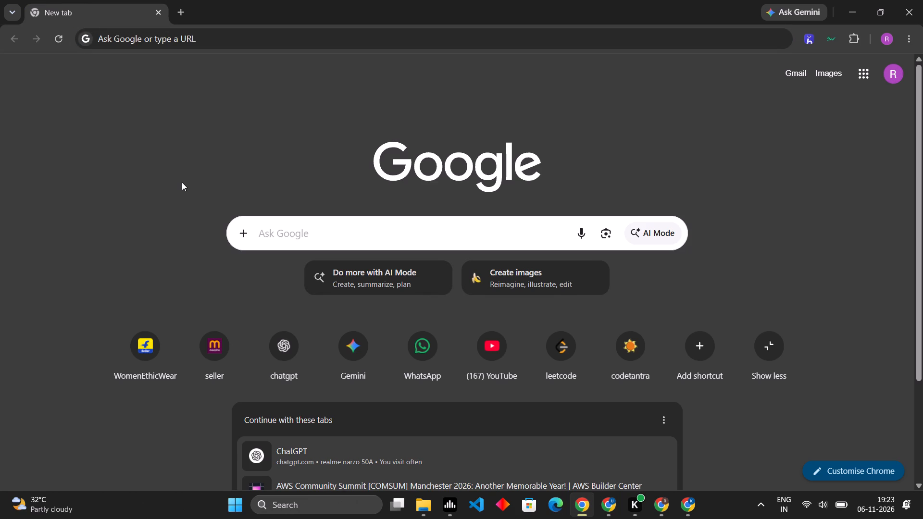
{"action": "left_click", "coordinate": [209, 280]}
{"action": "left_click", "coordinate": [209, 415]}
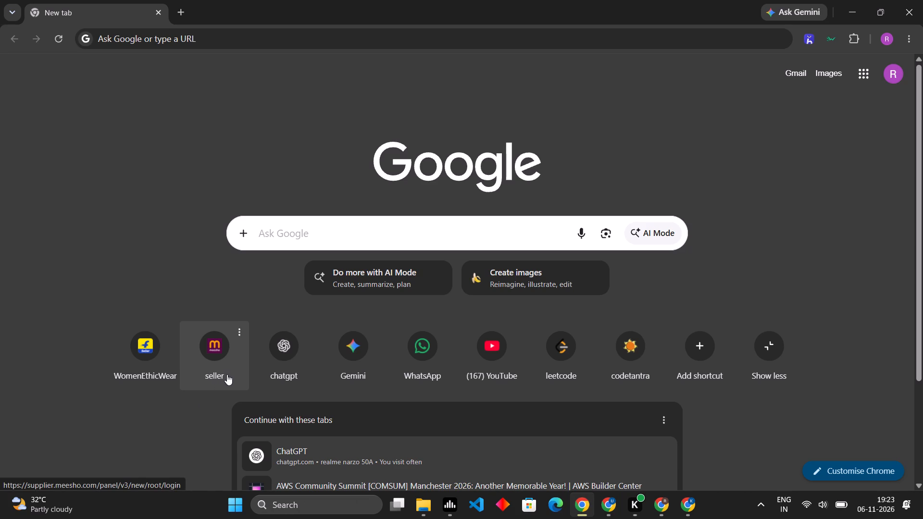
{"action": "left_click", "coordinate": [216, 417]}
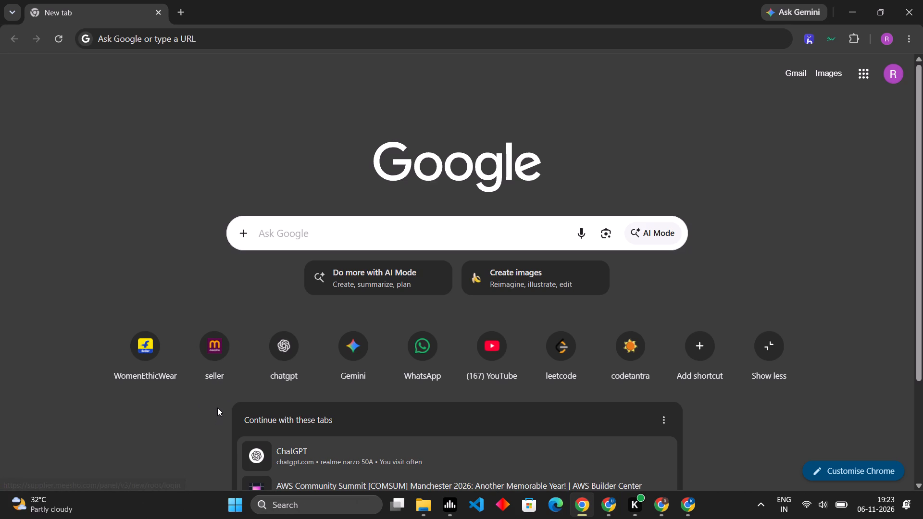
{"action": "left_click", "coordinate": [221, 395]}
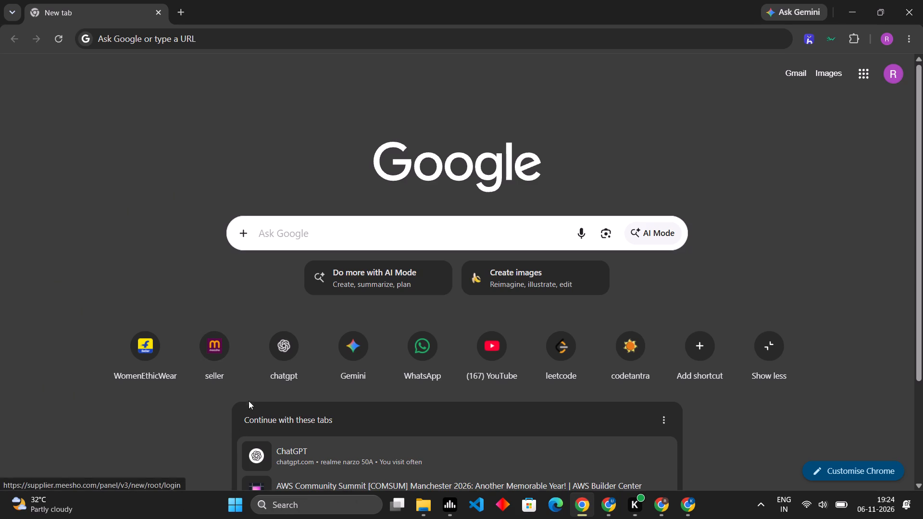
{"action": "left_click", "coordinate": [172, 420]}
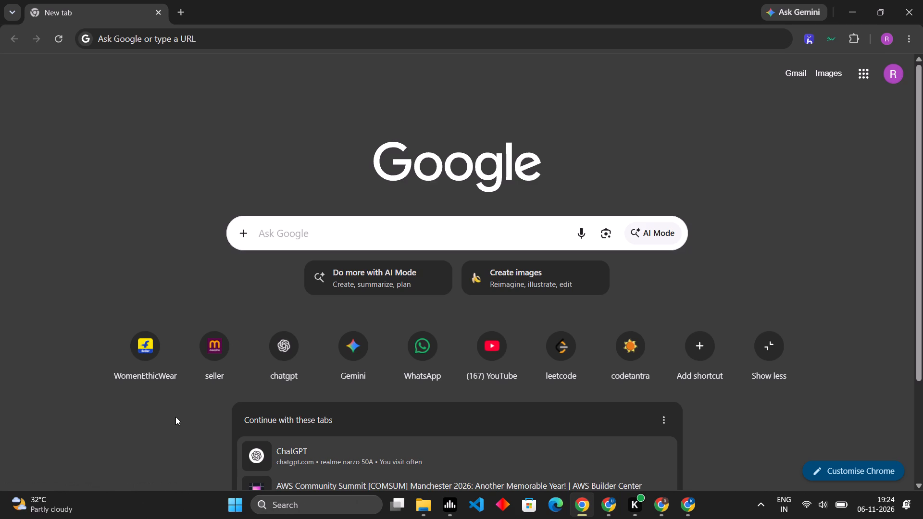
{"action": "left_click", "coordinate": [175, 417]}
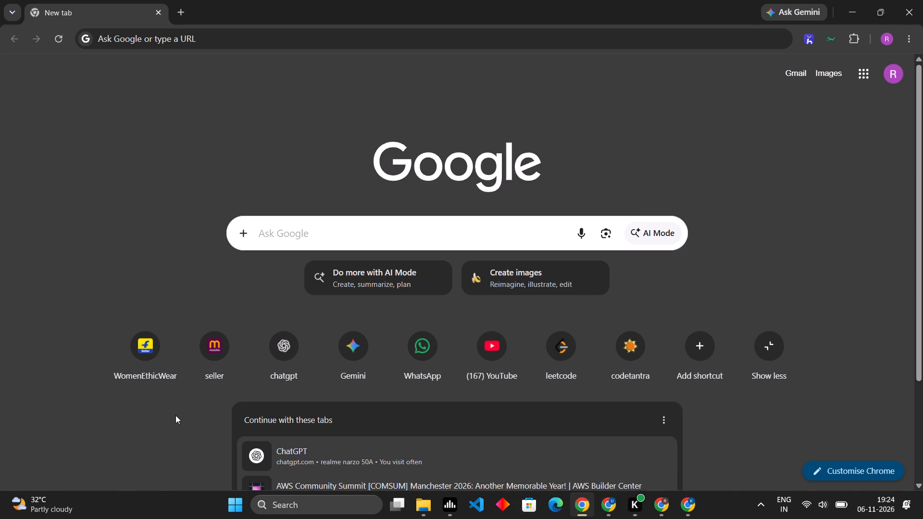
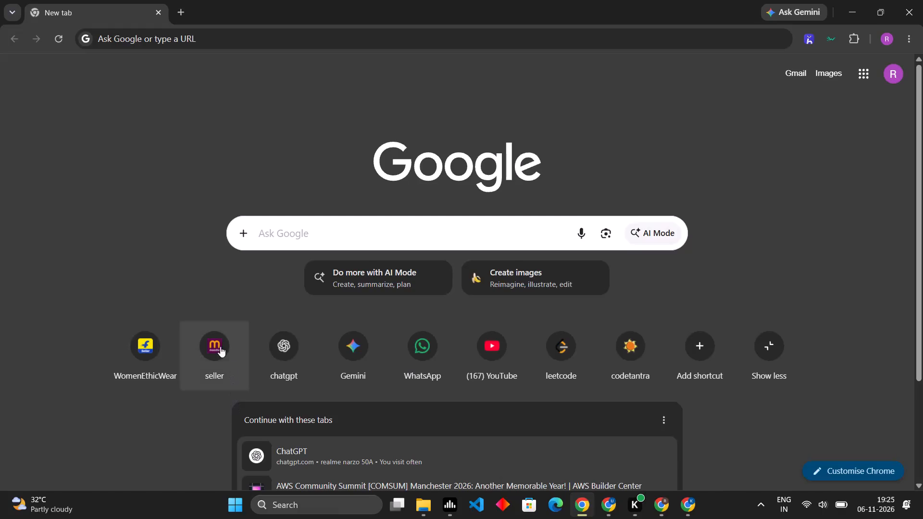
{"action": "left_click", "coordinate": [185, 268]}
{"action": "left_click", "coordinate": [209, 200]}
Open the Meesho supplier panel from the seller shortcut on the new tab page.
{"action": "double_click", "coordinate": [209, 350]}
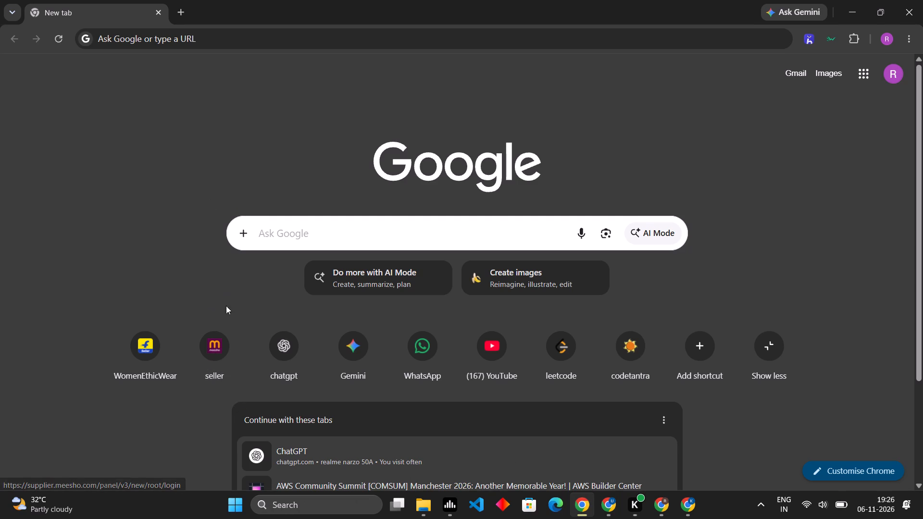
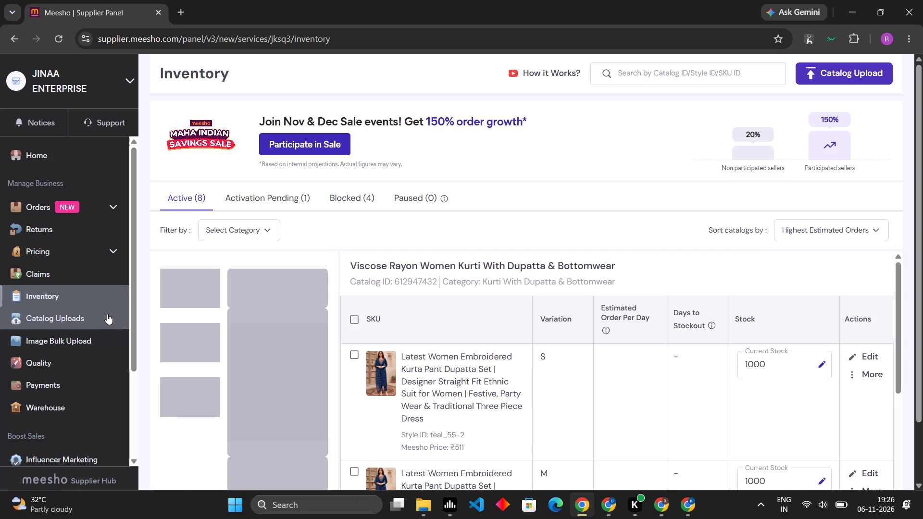
Check the catalogs awaiting activation in the supplier inventory.
{"action": "left_click", "coordinate": [107, 314]}
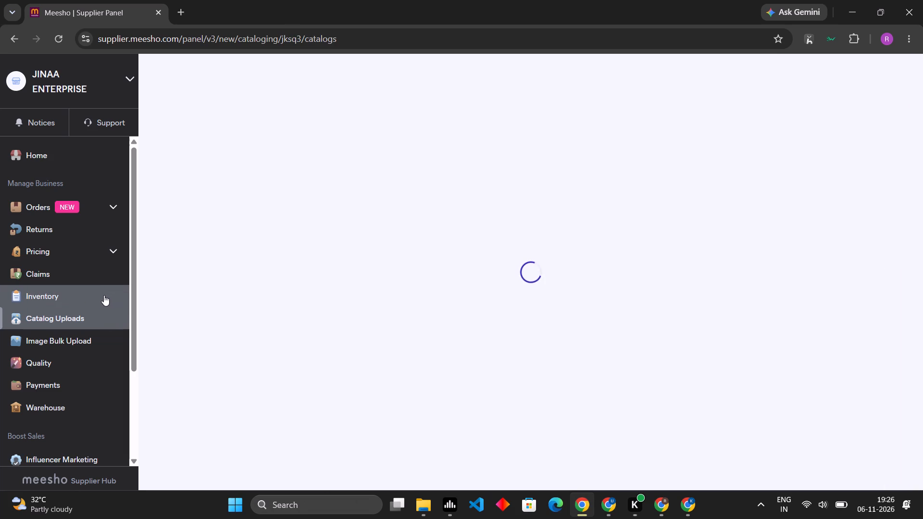
{"action": "left_click", "coordinate": [104, 295]}
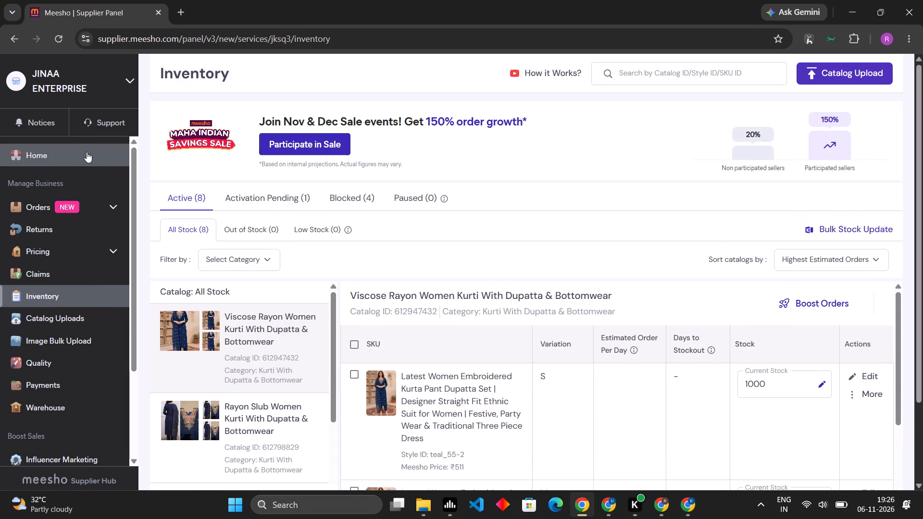
{"action": "left_click", "coordinate": [248, 204]}
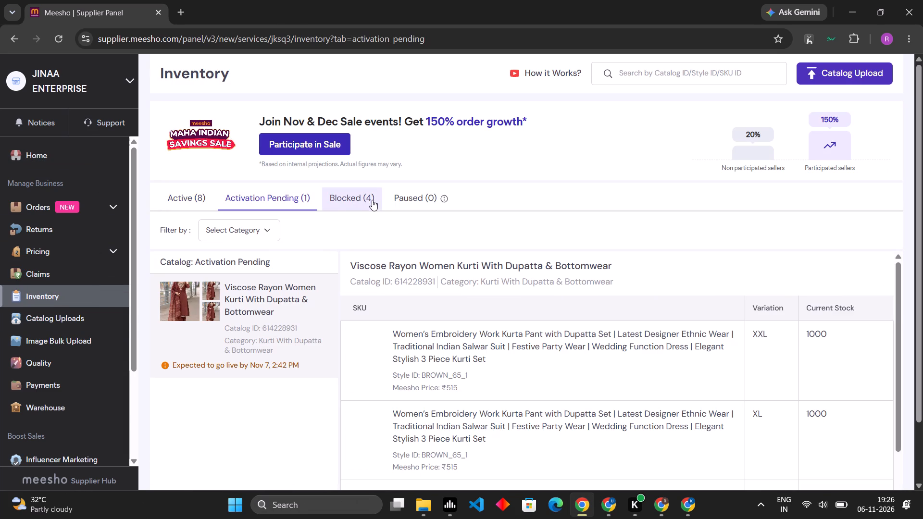
Examine the blocked catalogs in the inventory and the reasons given for their SKUs.
{"action": "left_click", "coordinate": [377, 198]}
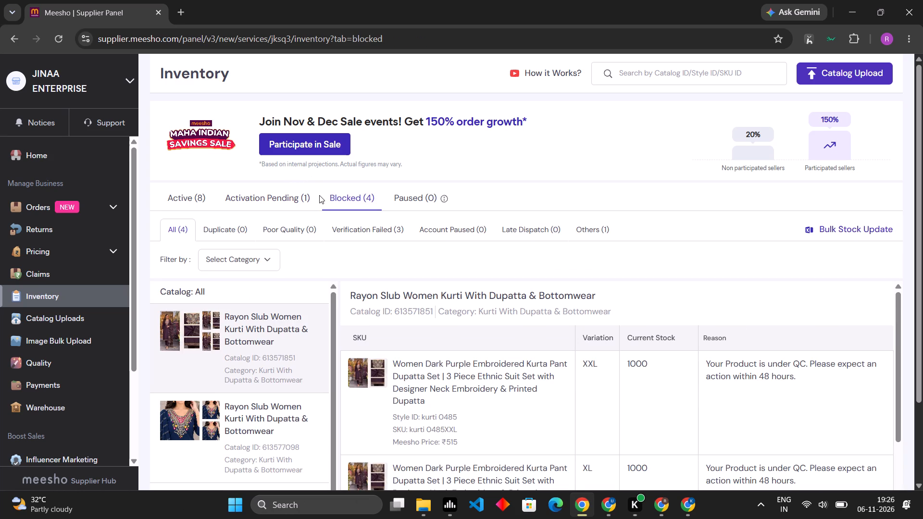
{"action": "scroll", "coordinate": [324, 216], "scroll_direction": "down", "scroll_amount": 4}
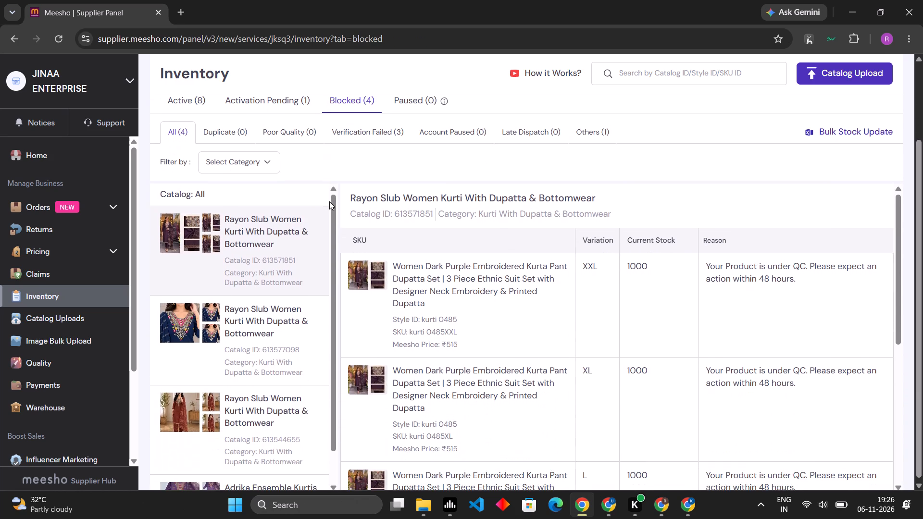
{"action": "scroll", "coordinate": [332, 198], "scroll_direction": "down", "scroll_amount": 4}
{"action": "scroll", "coordinate": [332, 198], "scroll_direction": "up", "scroll_amount": 4}
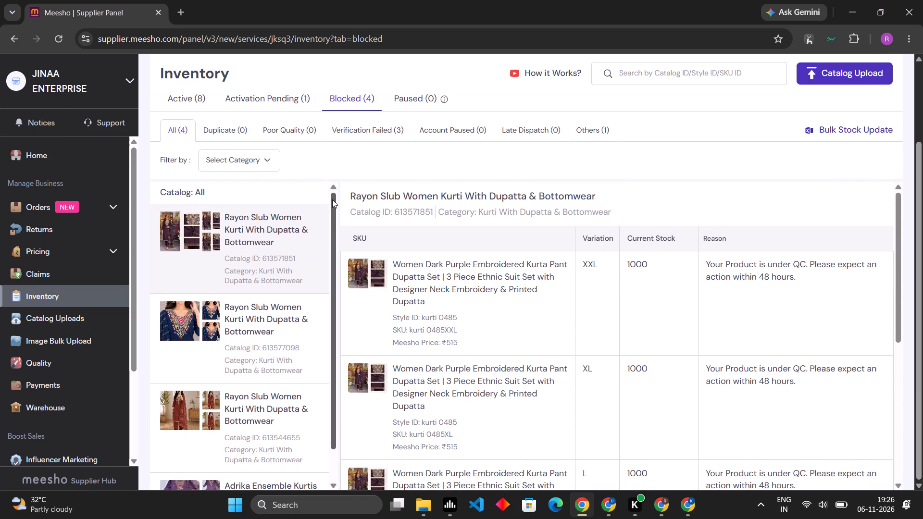
{"action": "scroll", "coordinate": [332, 199], "scroll_direction": "down", "scroll_amount": 3}
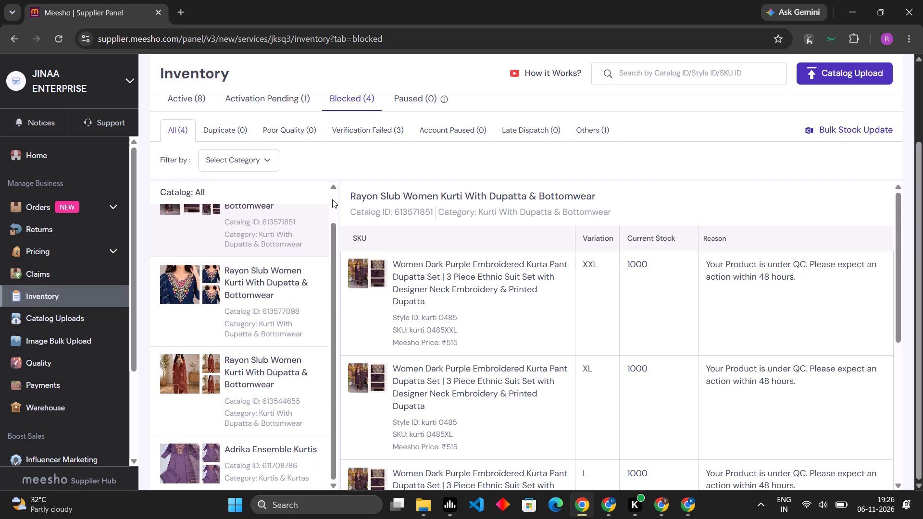
{"action": "scroll", "coordinate": [332, 199], "scroll_direction": "up", "scroll_amount": 2}
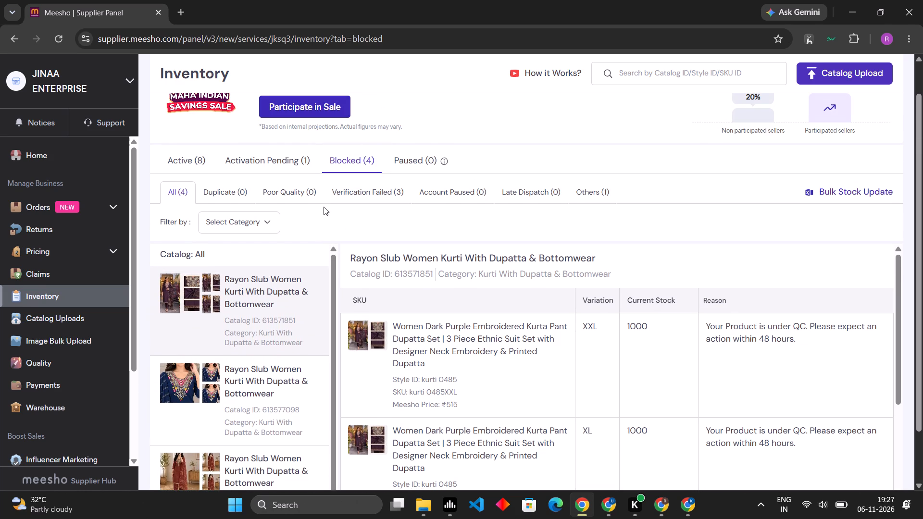
{"action": "scroll", "coordinate": [323, 206], "scroll_direction": "up", "scroll_amount": 3}
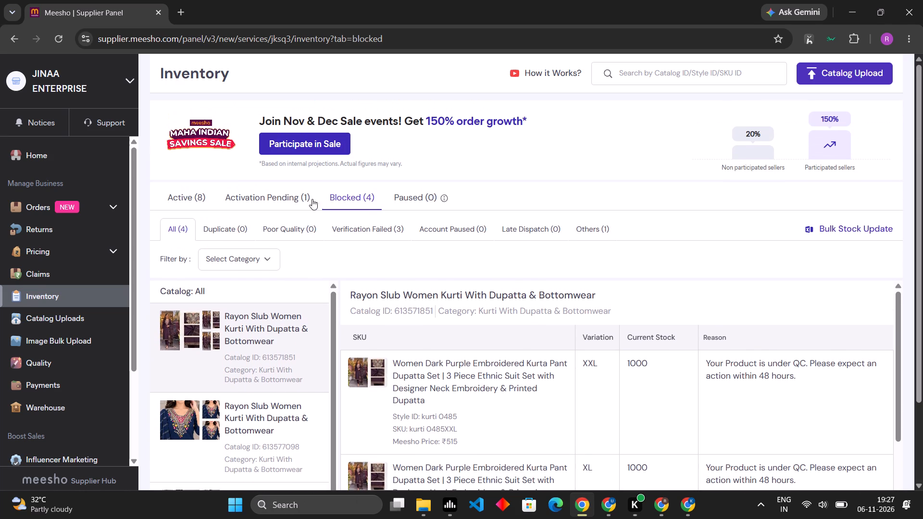
{"action": "scroll", "coordinate": [145, 182], "scroll_direction": "up", "scroll_amount": 2}
{"action": "scroll", "coordinate": [145, 181], "scroll_direction": "down", "scroll_amount": 3}
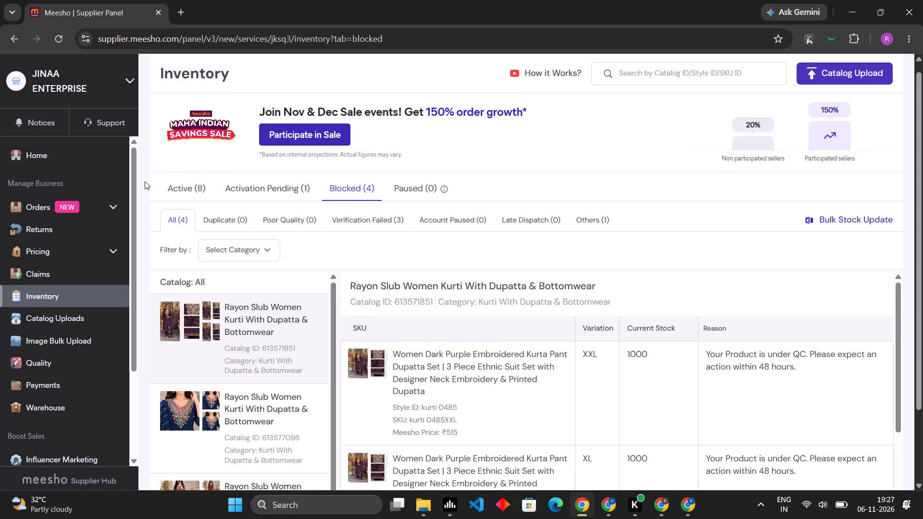
{"action": "scroll", "coordinate": [145, 181], "scroll_direction": "down", "scroll_amount": 1}
{"action": "scroll", "coordinate": [185, 205], "scroll_direction": "down", "scroll_amount": 5}
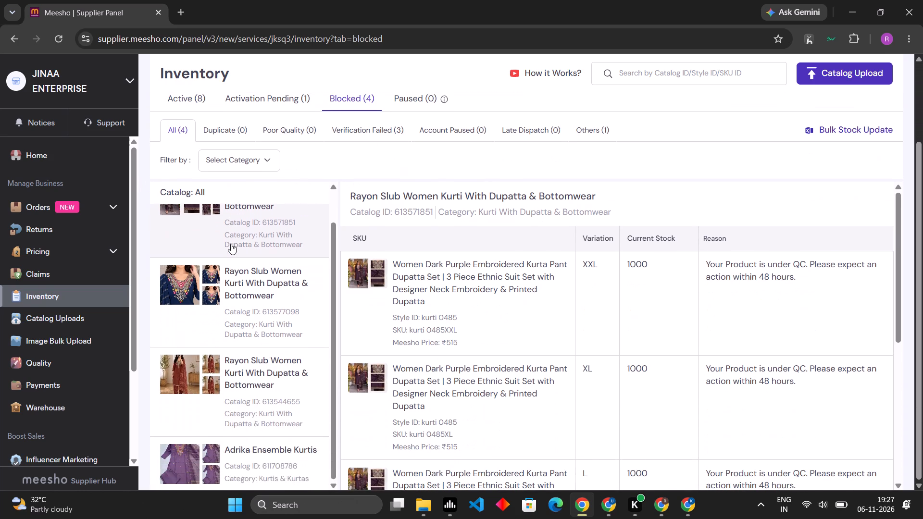
{"action": "scroll", "coordinate": [231, 244], "scroll_direction": "up", "scroll_amount": 4}
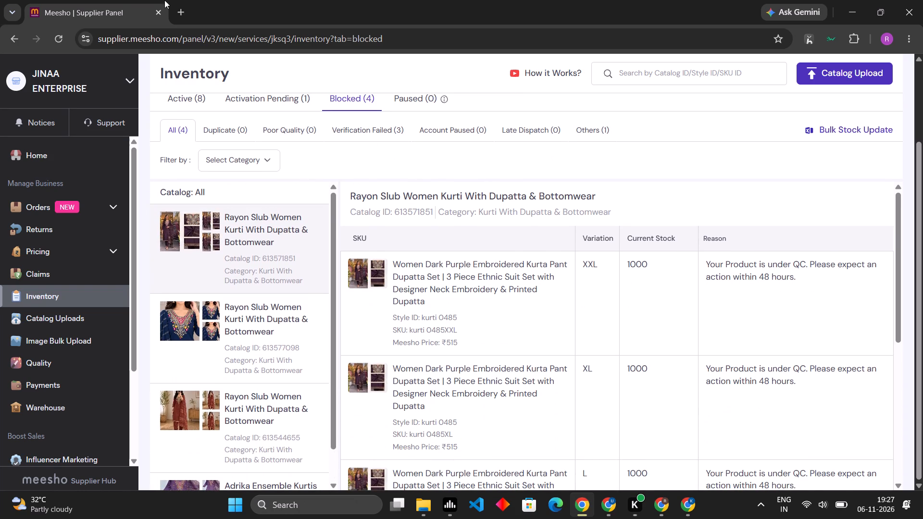
Close the Meesho supplier panel, leaving a new blank tab open in its place.
{"action": "left_click", "coordinate": [187, 6]}
{"action": "left_click", "coordinate": [155, 14]}
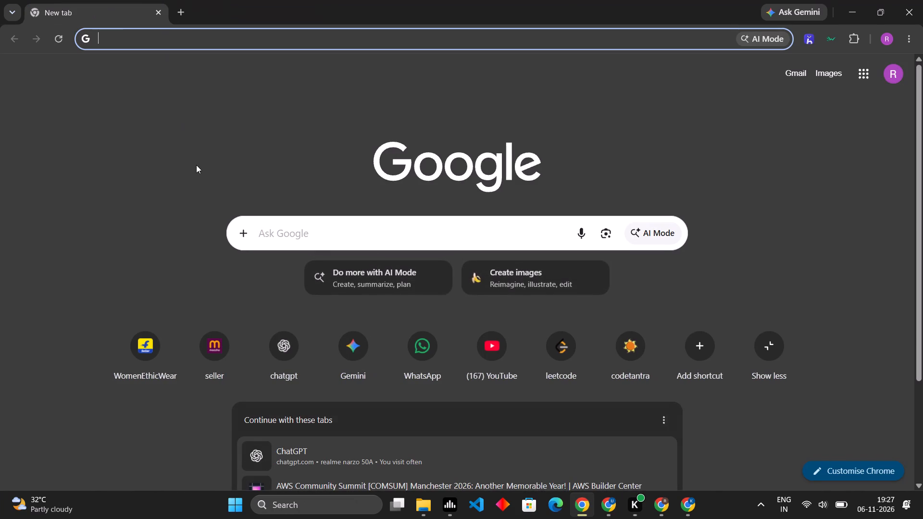
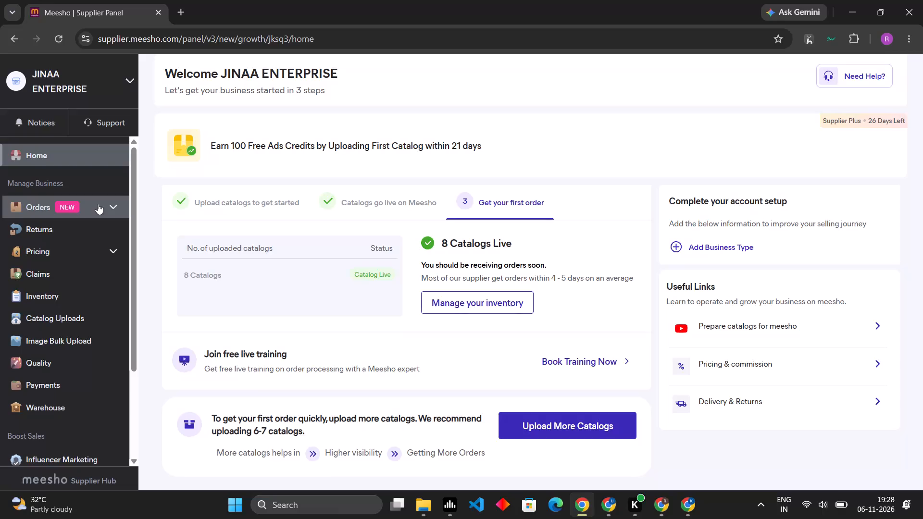
Check the Return/RTO Orders overview in the supplier panel.
{"action": "left_click", "coordinate": [99, 225]}
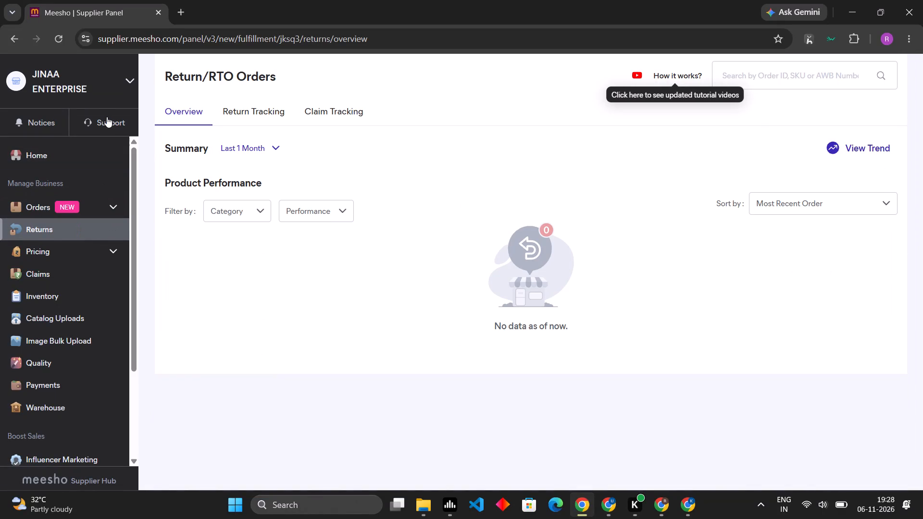
Read the full last update on the recently raised catalog upload training ticket in Support.
{"action": "left_click", "coordinate": [115, 126]}
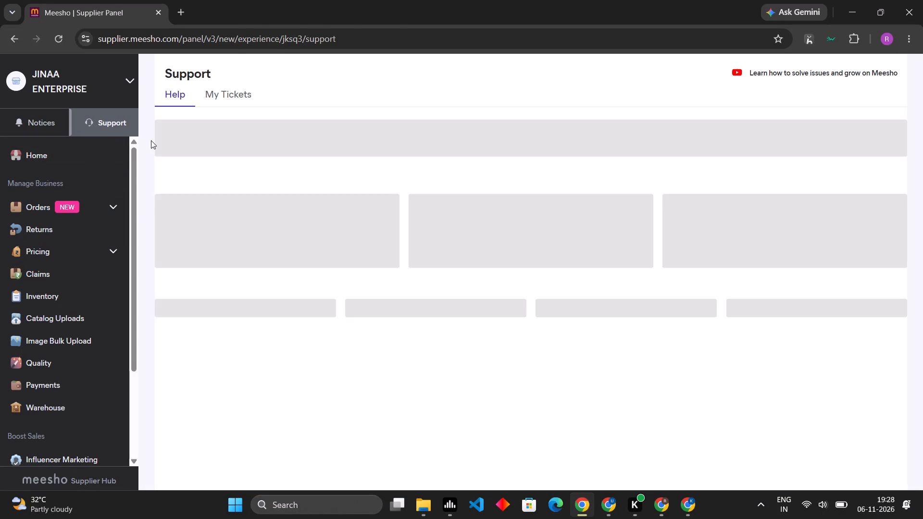
{"action": "scroll", "coordinate": [148, 147], "scroll_direction": "down", "scroll_amount": 3}
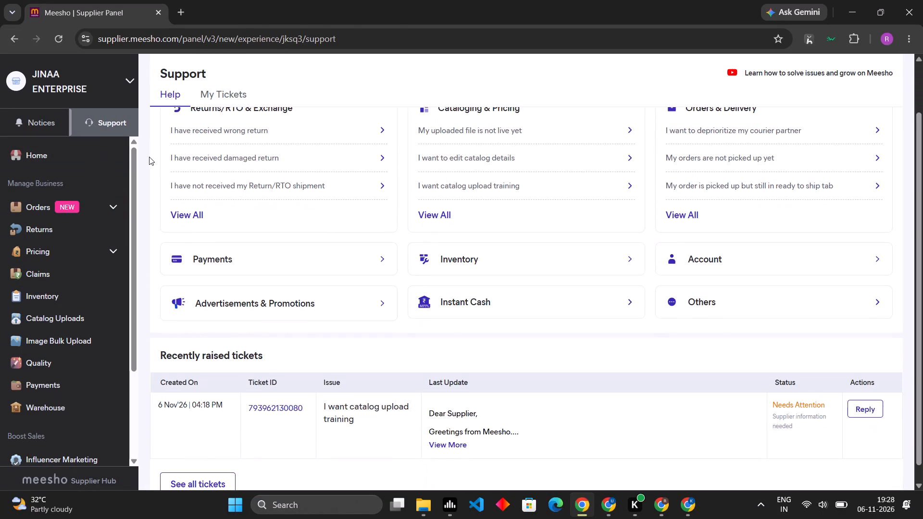
{"action": "scroll", "coordinate": [149, 164], "scroll_direction": "down", "scroll_amount": 5}
{"action": "scroll", "coordinate": [150, 173], "scroll_direction": "up", "scroll_amount": 1}
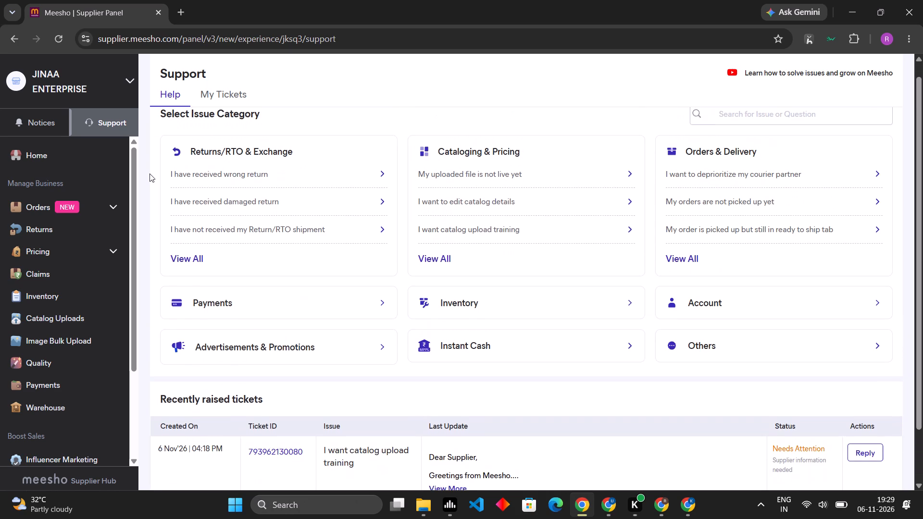
{"action": "scroll", "coordinate": [150, 173], "scroll_direction": "down", "scroll_amount": 5}
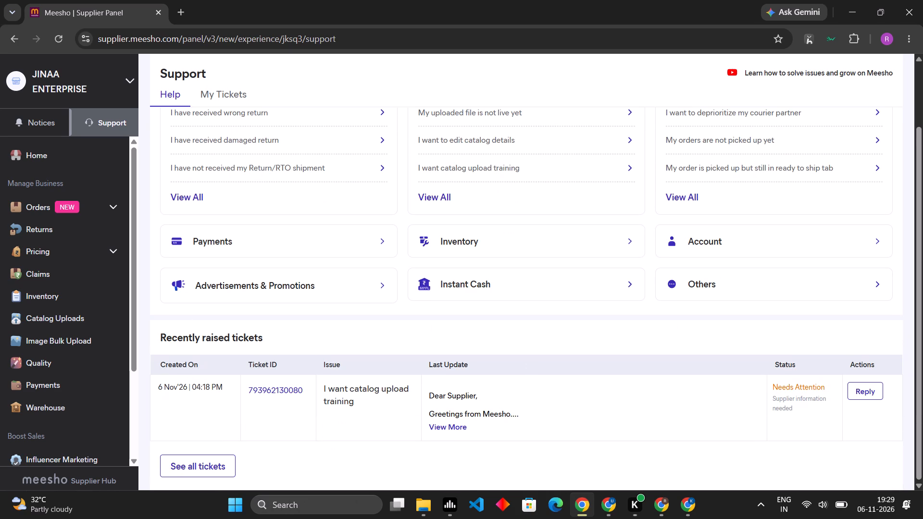
{"action": "left_click", "coordinate": [450, 428]}
{"action": "scroll", "coordinate": [450, 420], "scroll_direction": "down", "scroll_amount": 5}
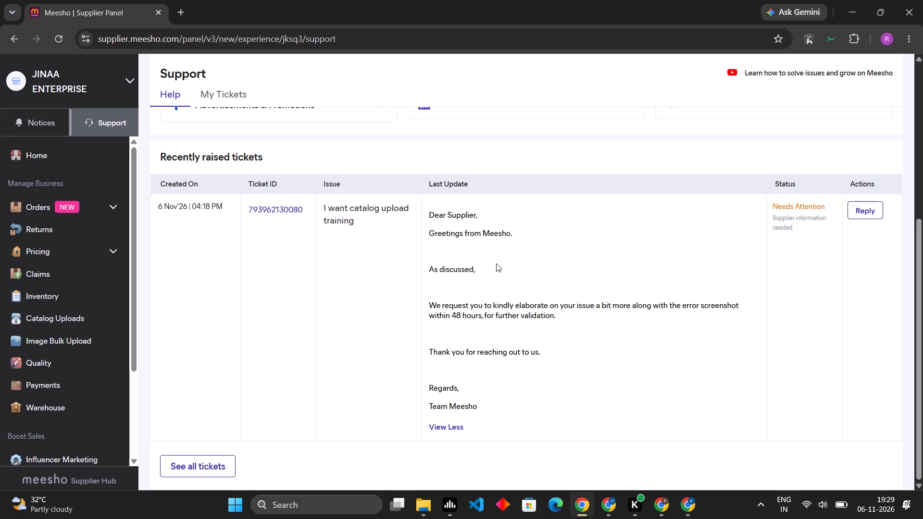
{"action": "left_click", "coordinate": [454, 427]}
{"action": "scroll", "coordinate": [452, 424], "scroll_direction": "up", "scroll_amount": 4}
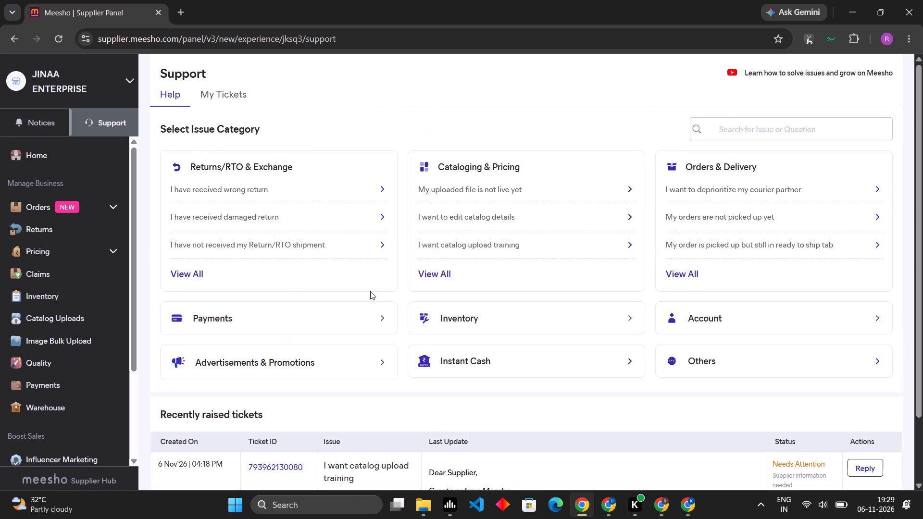
{"action": "scroll", "coordinate": [412, 259], "scroll_direction": "up", "scroll_amount": 4}
Open a new blank tab and close the Meesho supplier panel.
{"action": "left_click", "coordinate": [184, 0]}
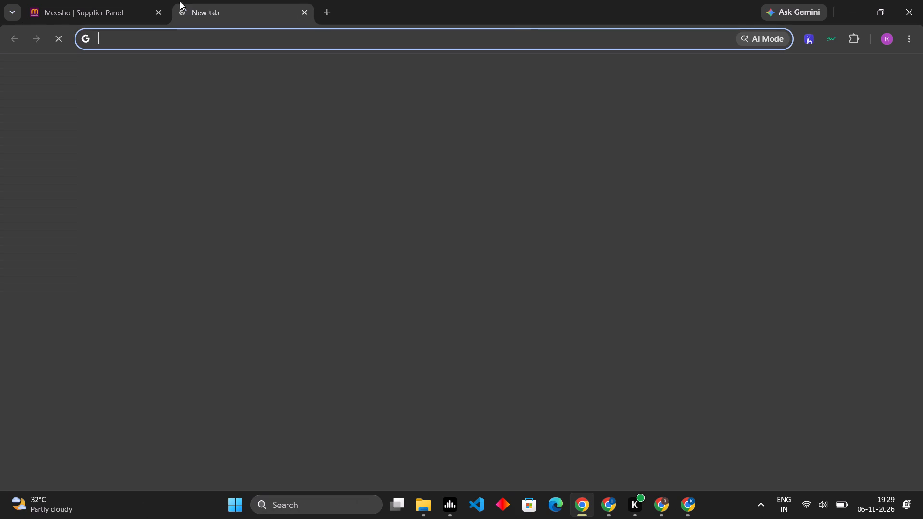
{"action": "left_click", "coordinate": [161, 13]}
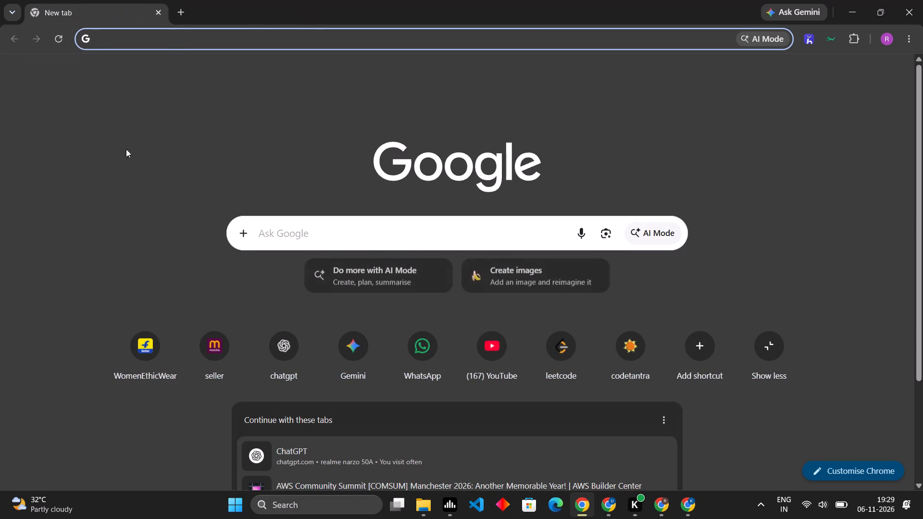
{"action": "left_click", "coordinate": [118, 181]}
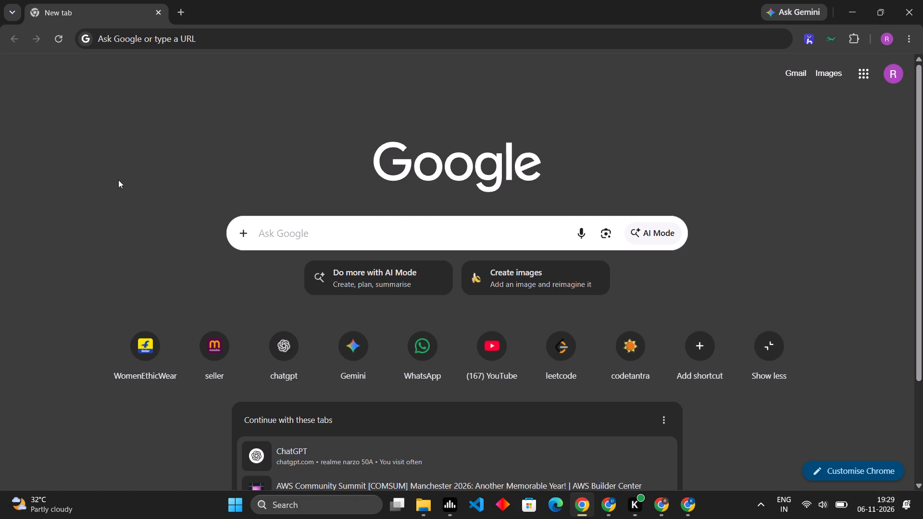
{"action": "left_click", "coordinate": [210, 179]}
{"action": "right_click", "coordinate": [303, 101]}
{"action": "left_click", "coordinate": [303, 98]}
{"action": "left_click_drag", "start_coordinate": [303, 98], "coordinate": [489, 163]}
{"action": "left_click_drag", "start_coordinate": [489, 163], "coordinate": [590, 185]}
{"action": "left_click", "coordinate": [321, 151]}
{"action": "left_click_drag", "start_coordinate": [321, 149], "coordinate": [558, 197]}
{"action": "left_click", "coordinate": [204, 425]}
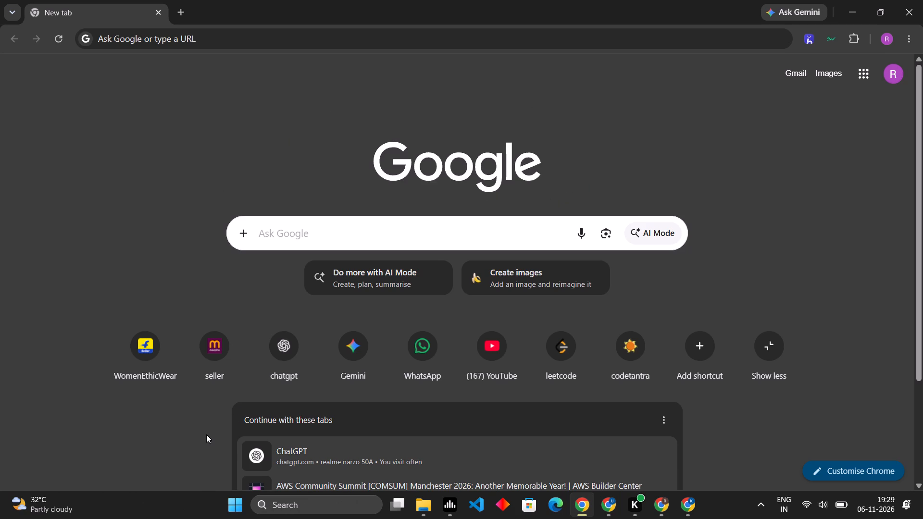